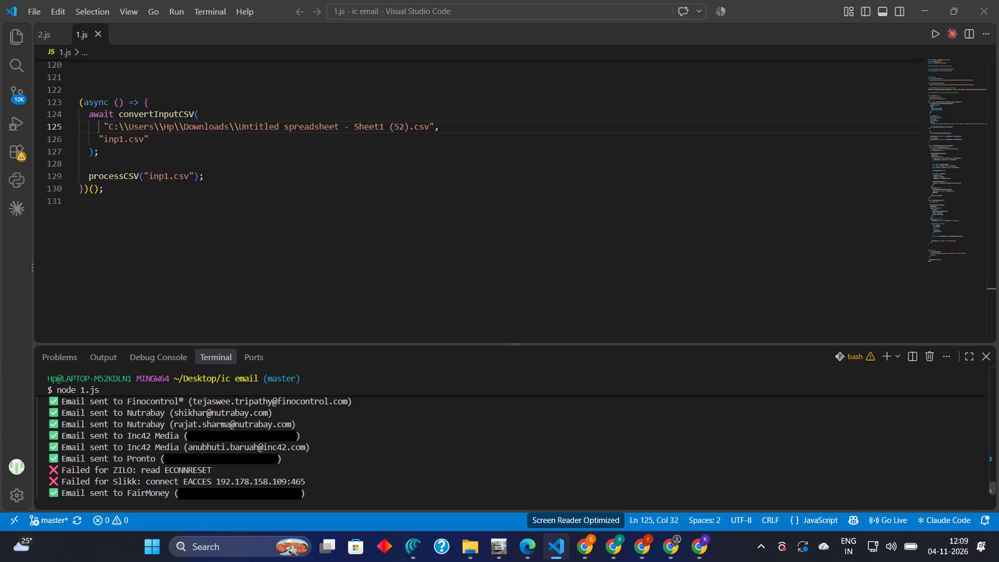
# Review the terminal output of the node 1.js run back to its beginning, checking the email delivery status for each company.
pyautogui.scroll(5, 124, 451)
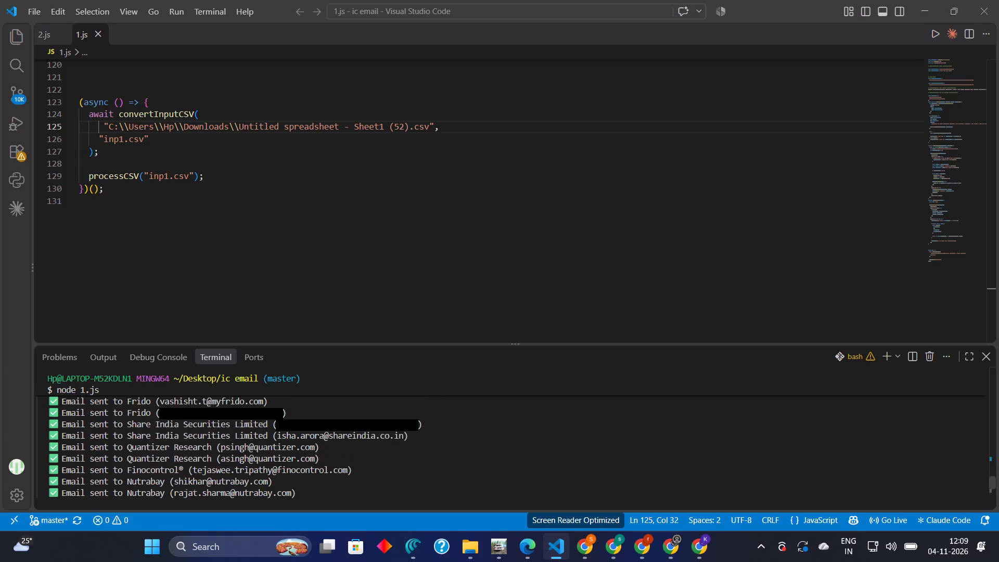
pyautogui.scroll(6, 124, 451)
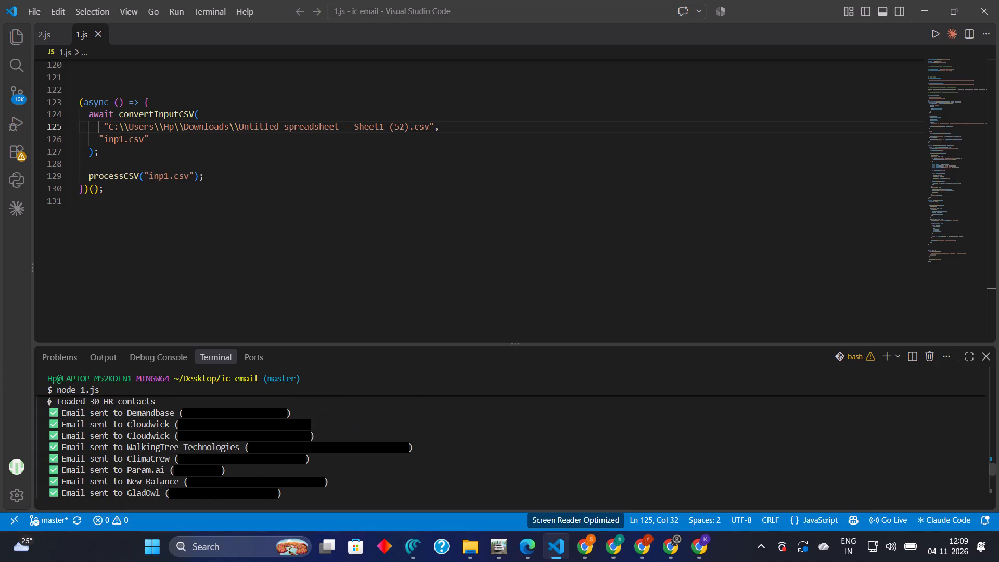
pyautogui.scroll(-1, 124, 451)
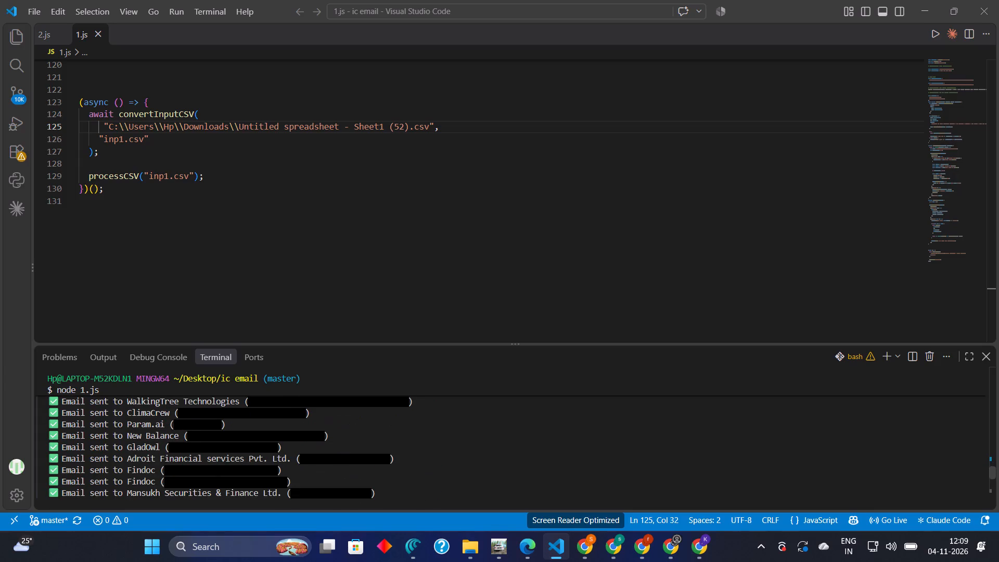
# Review the rest of the node 1.js terminal output through its end, checking the remaining companies' email delivery status.
pyautogui.scroll(-11, 124, 451)
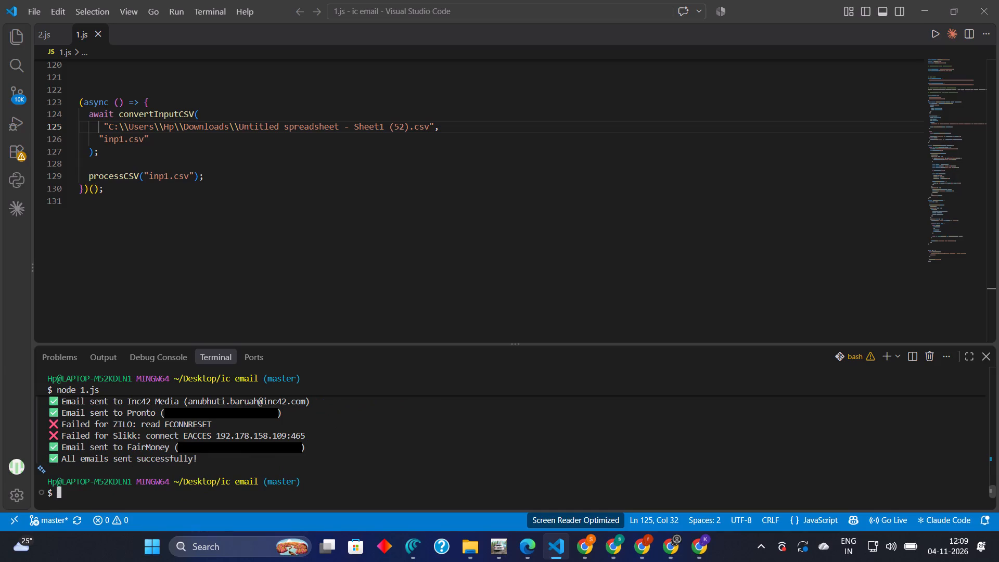
# Switch to the Untitled spreadsheet in Chrome.
pyautogui.click(577, 547)
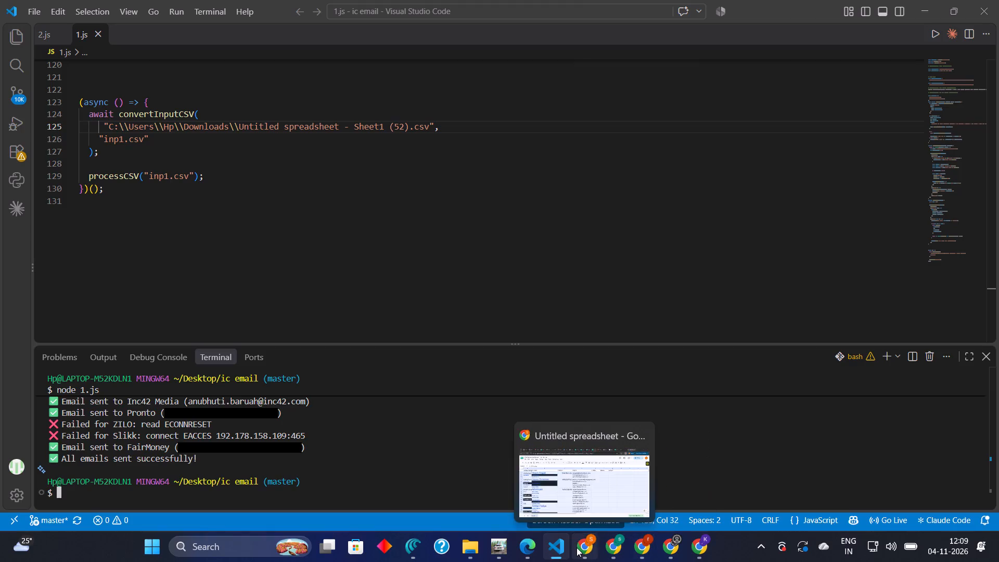
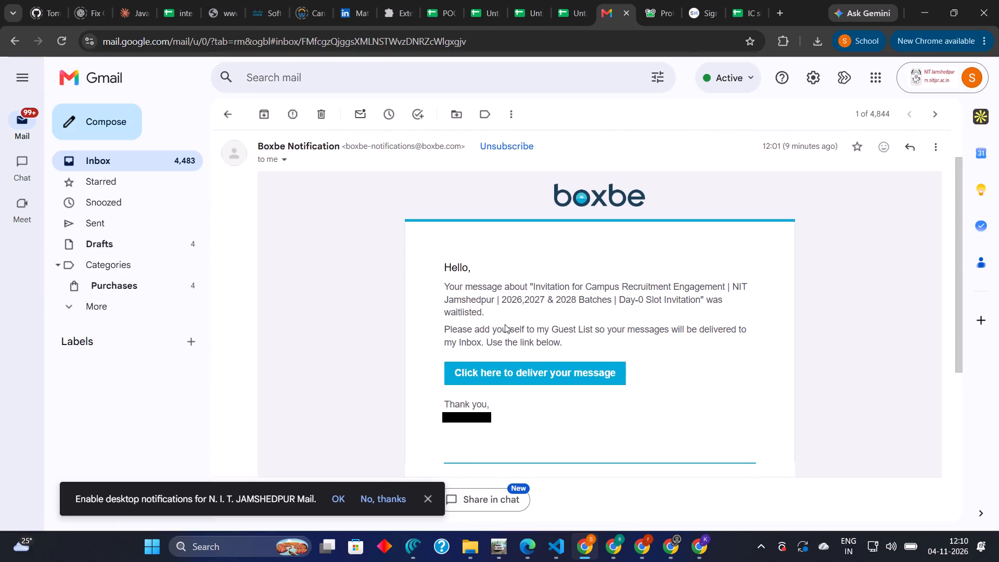
# Read through the open Boxbe notification email about the campus recruitment invitation message.
pyautogui.scroll(-1, 505, 324)
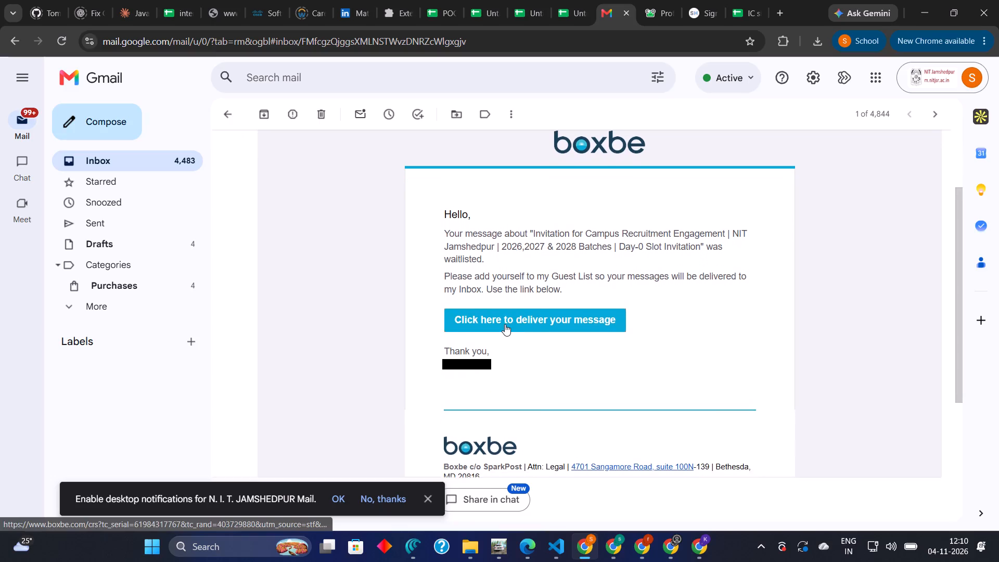
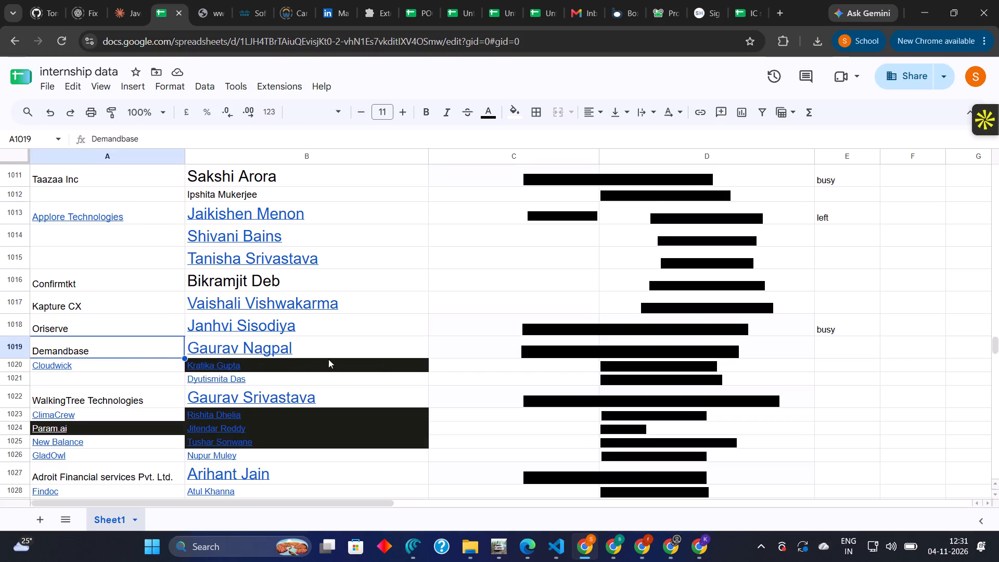
# Select the HR contact's name cell for Demandbase in the internship data sheet.
pyautogui.click(336, 350)
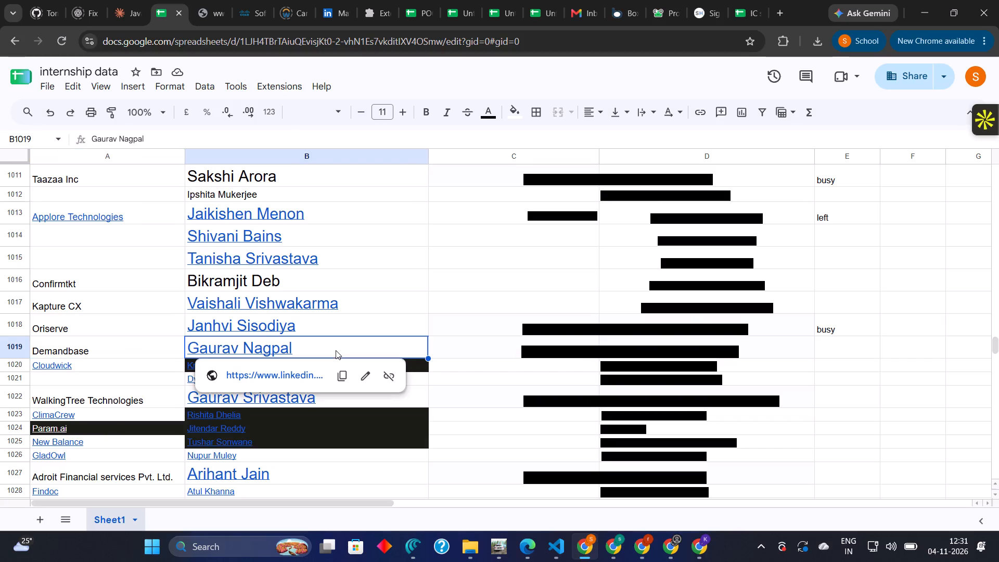
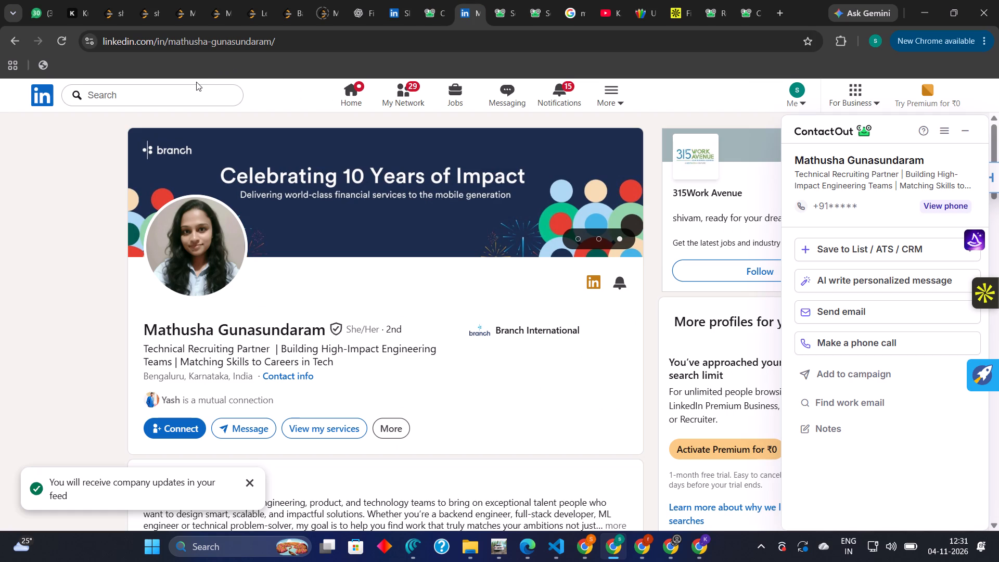
# Search LinkedIn for the copied Demandbase contact name and open the profile heading Talent Acquisition at a SaaS company.
pyautogui.click(193, 91)
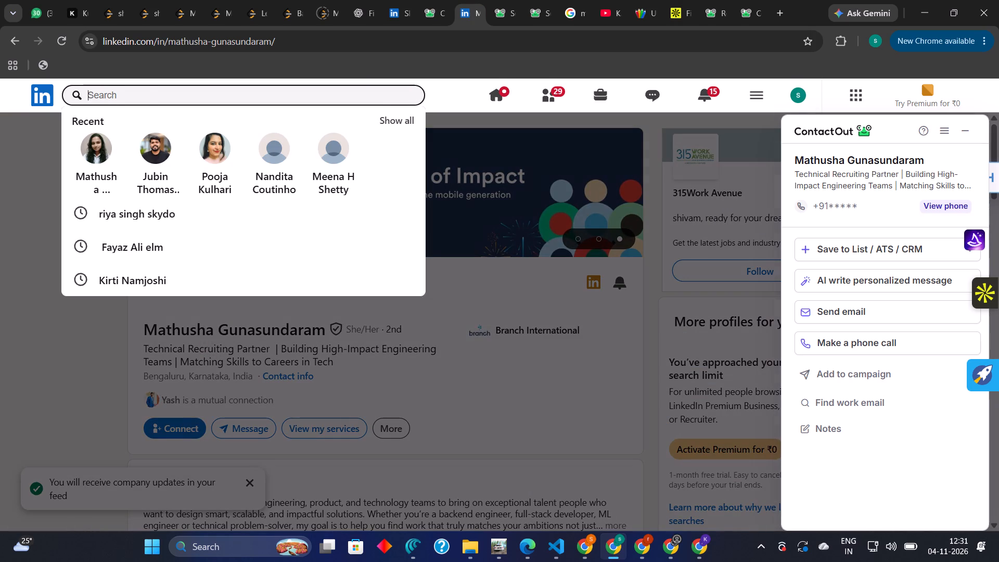
pyautogui.hotkey('ctrl', 'v')
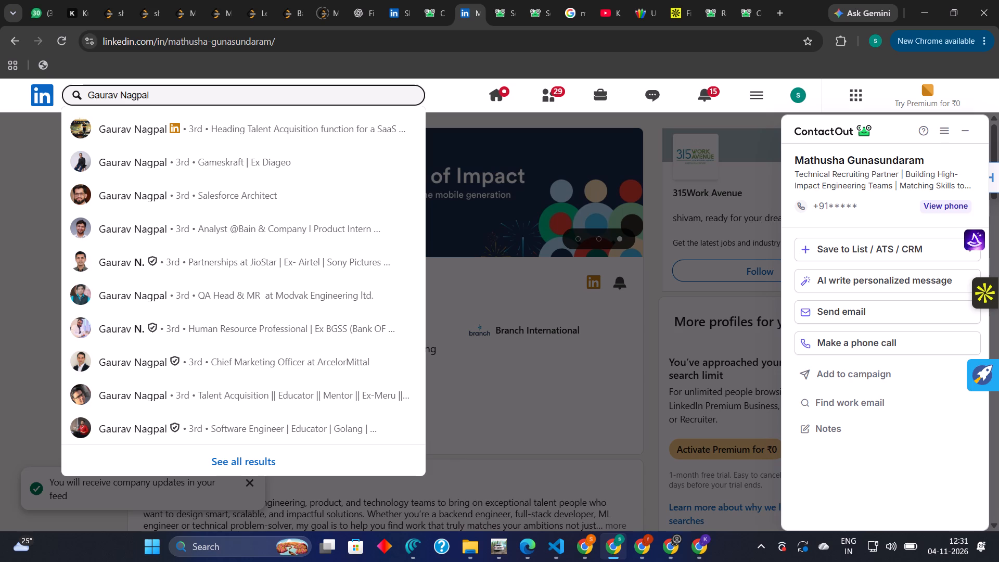
pyautogui.click(217, 126)
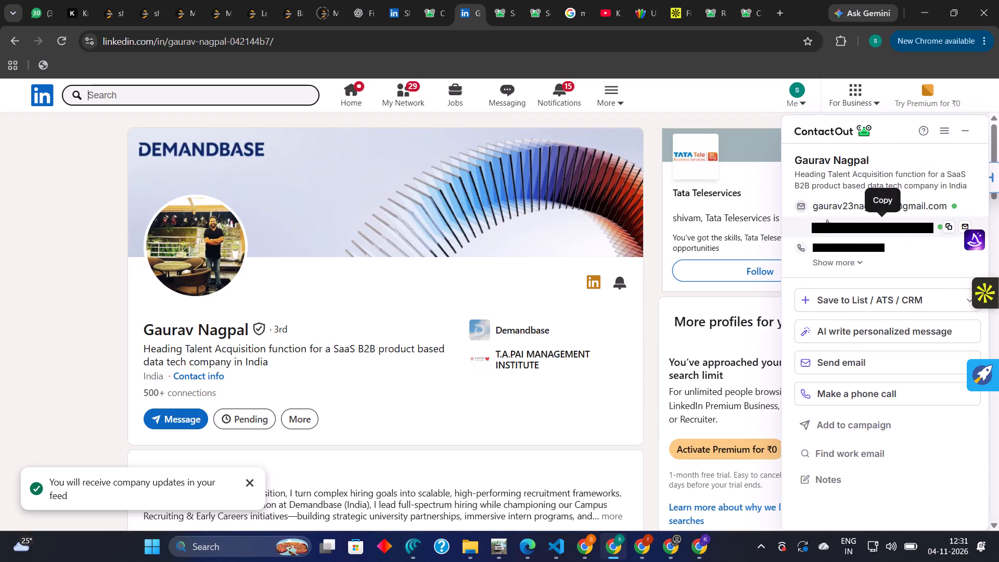
# Replace the Demandbase contact's phone number in cell C1019 of the internship data sheet with the second phone number listed in ContactOut.
pyautogui.click(861, 266)
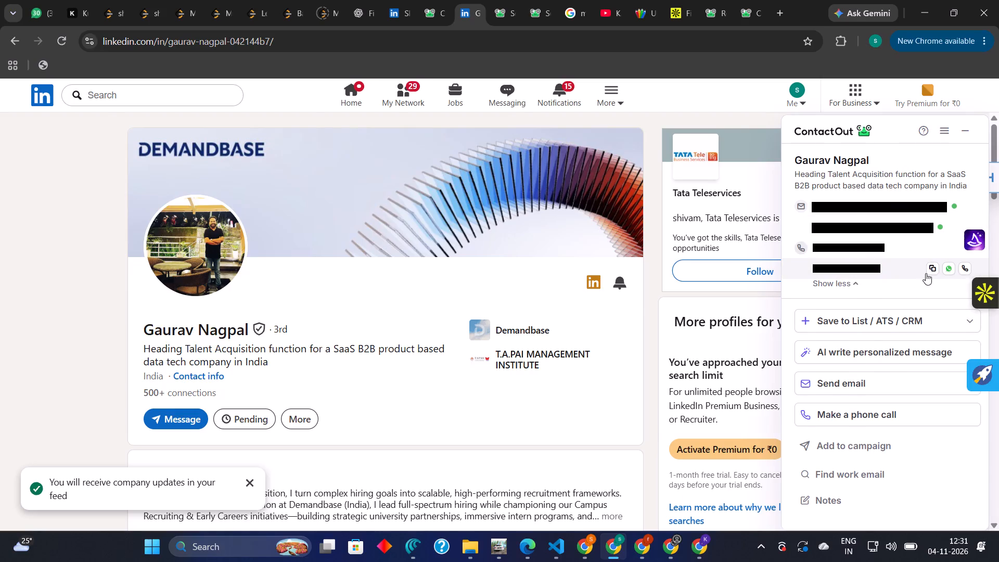
pyautogui.click(931, 270)
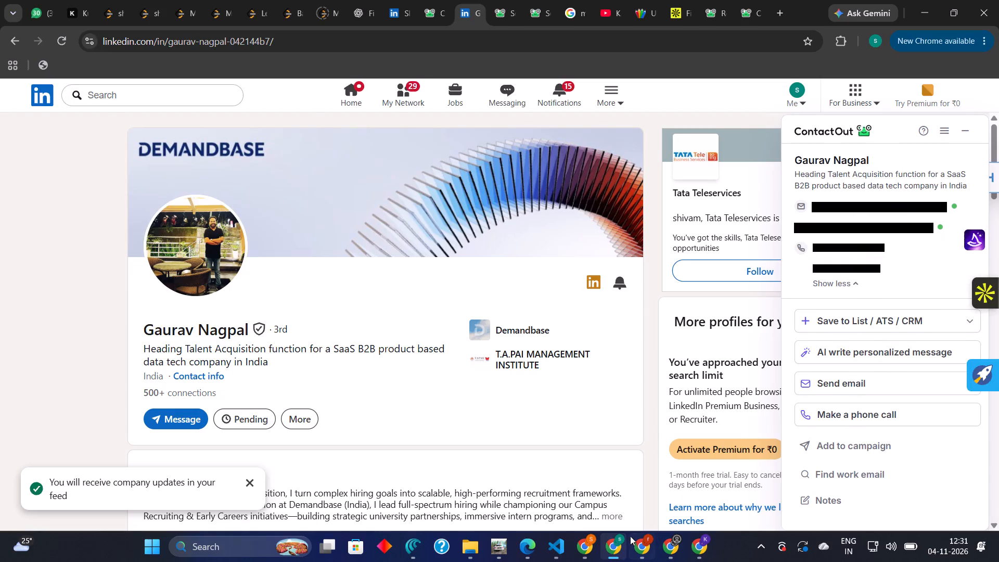
pyautogui.click(588, 547)
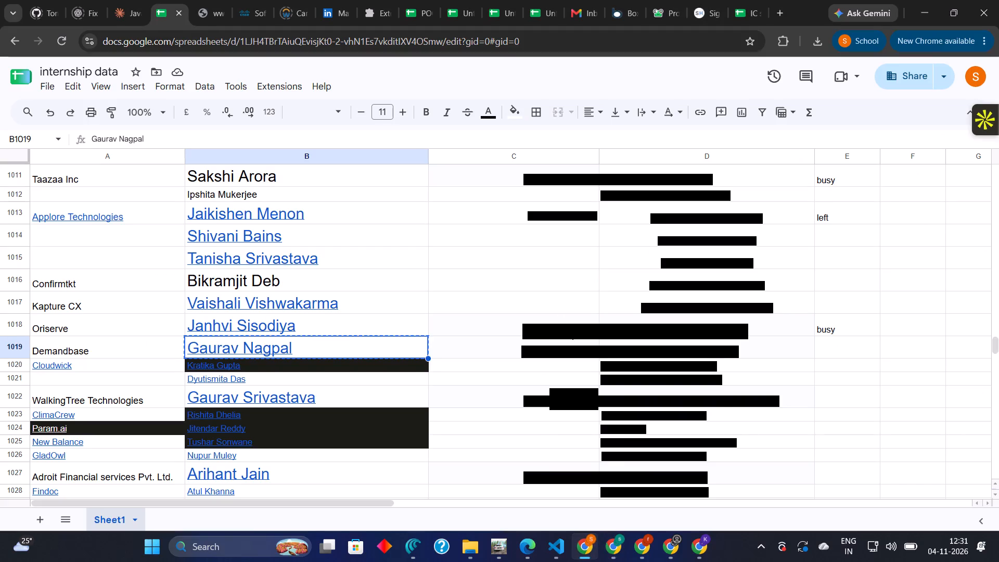
pyautogui.click(569, 330)
pyautogui.click(568, 346)
pyautogui.press('BackSpace')
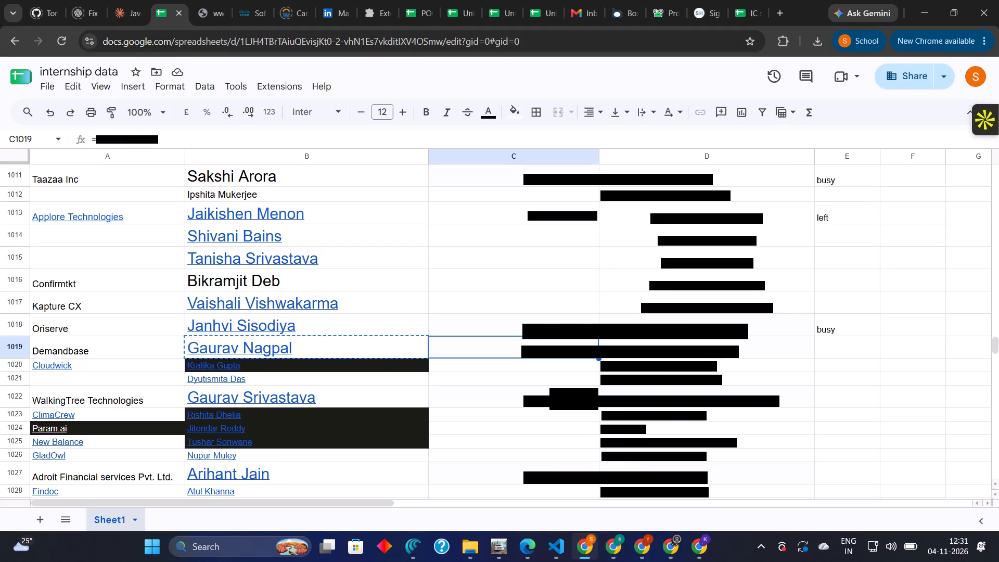
pyautogui.hotkey('ctrl', 'v')
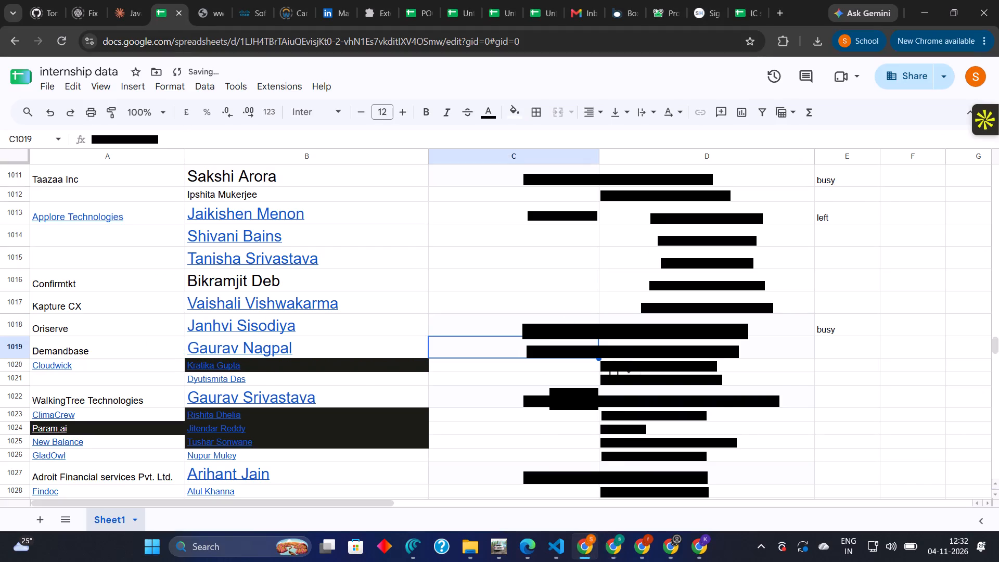
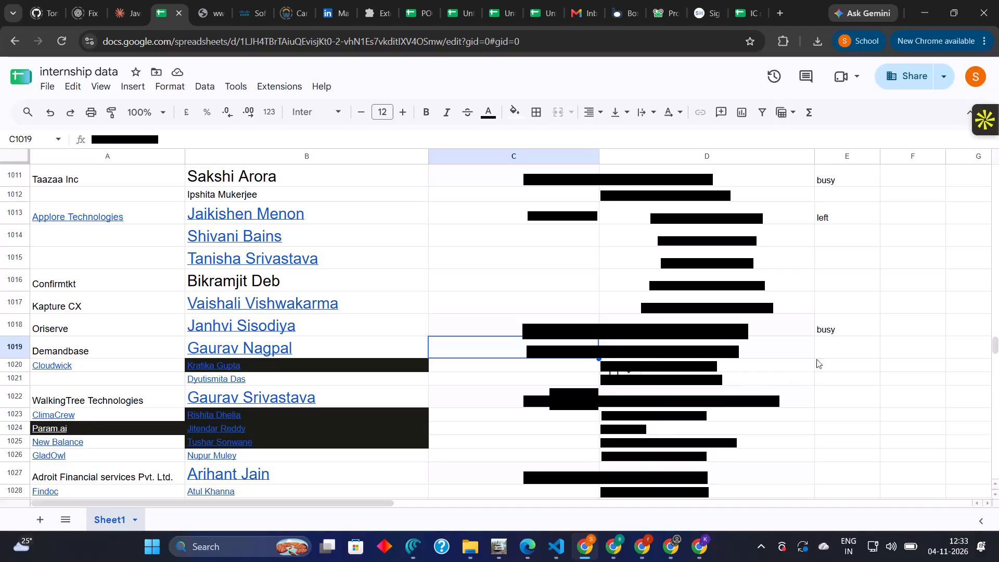
# Mark the Demandbase contact as busy in cell E1019 of the internship data sheet.
pyautogui.click(838, 343)
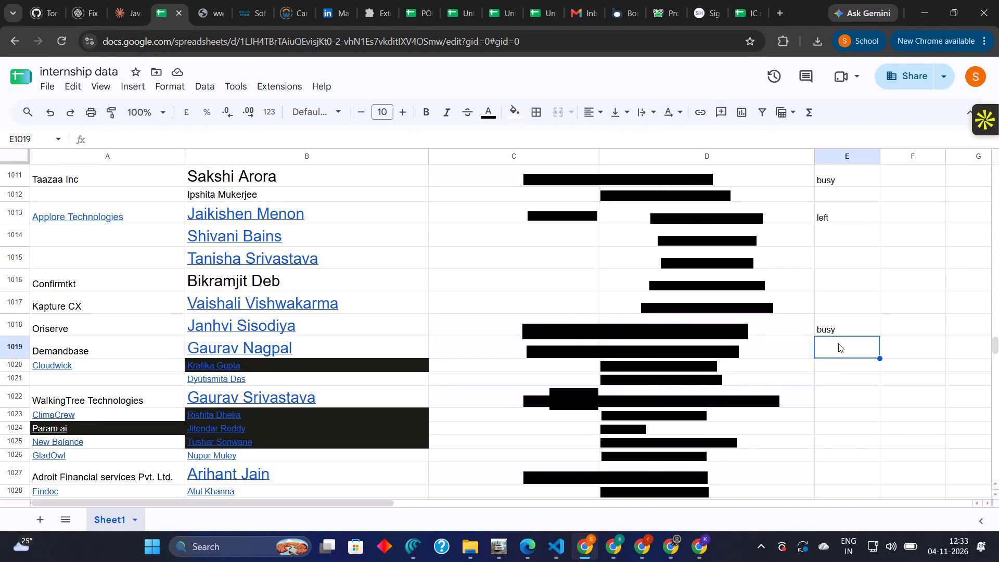
pyautogui.write('busy')
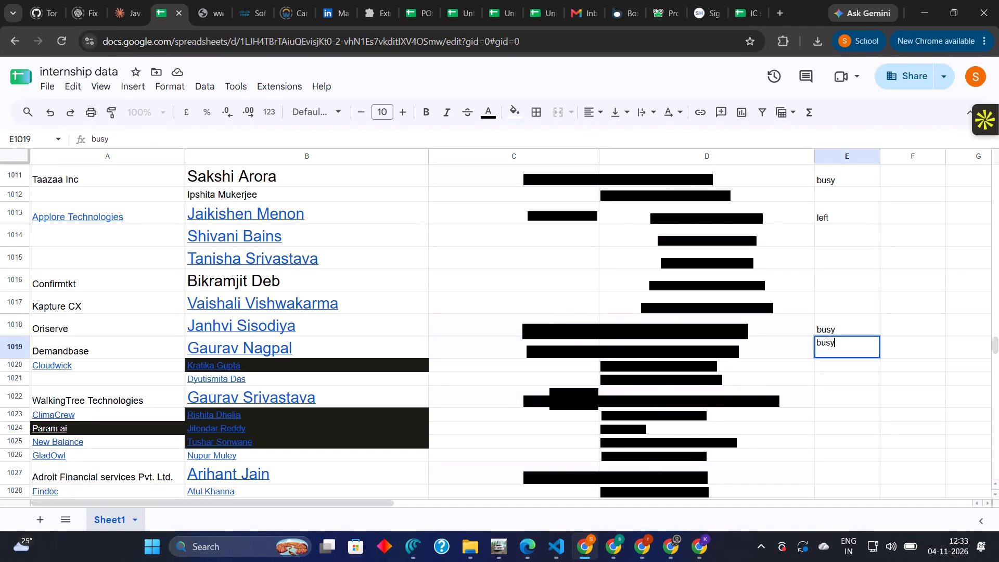
pyautogui.click(590, 396)
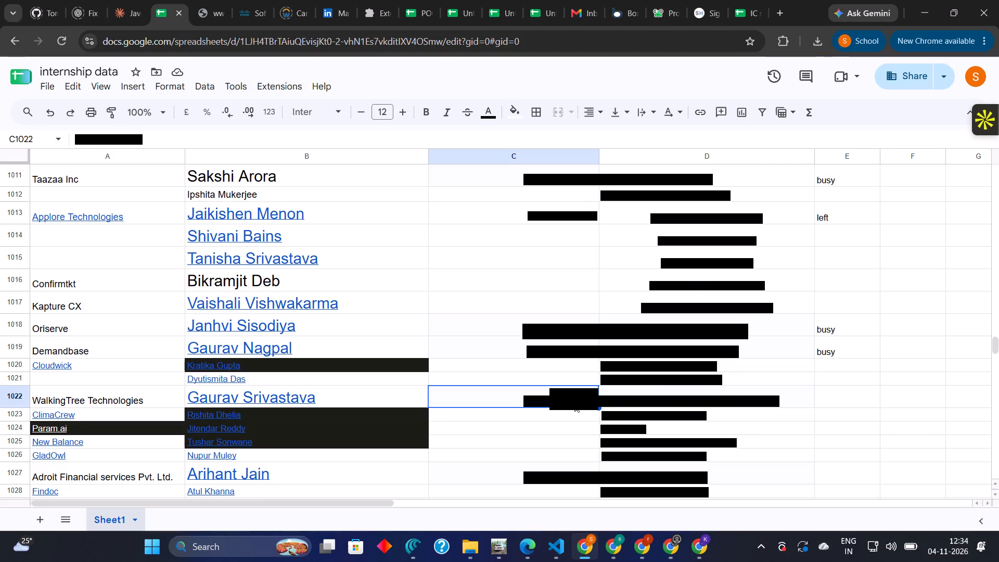
pyautogui.click(414, 400)
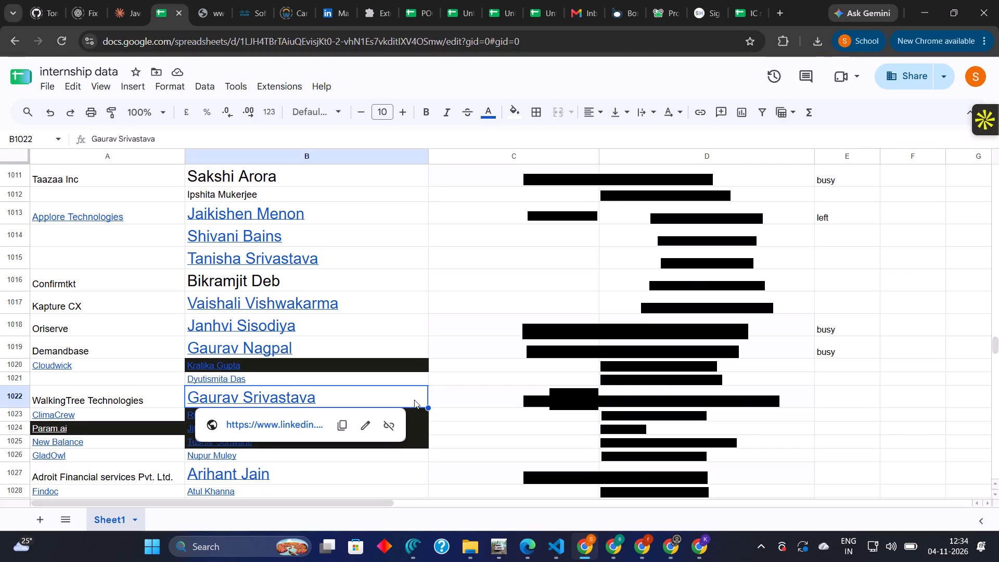
pyautogui.hotkey('ctrl', 'c')
pyautogui.click(339, 10)
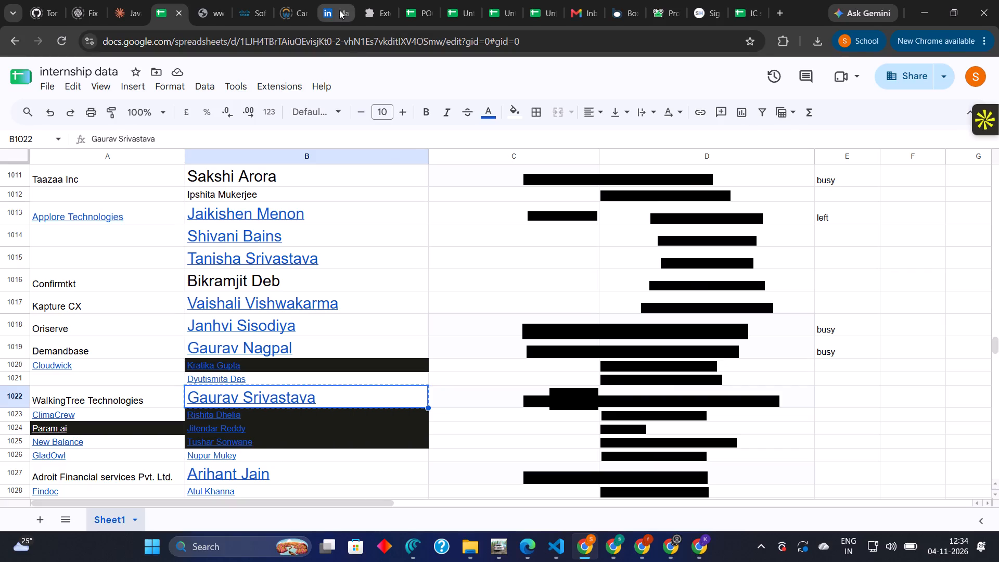
pyautogui.click(247, 76)
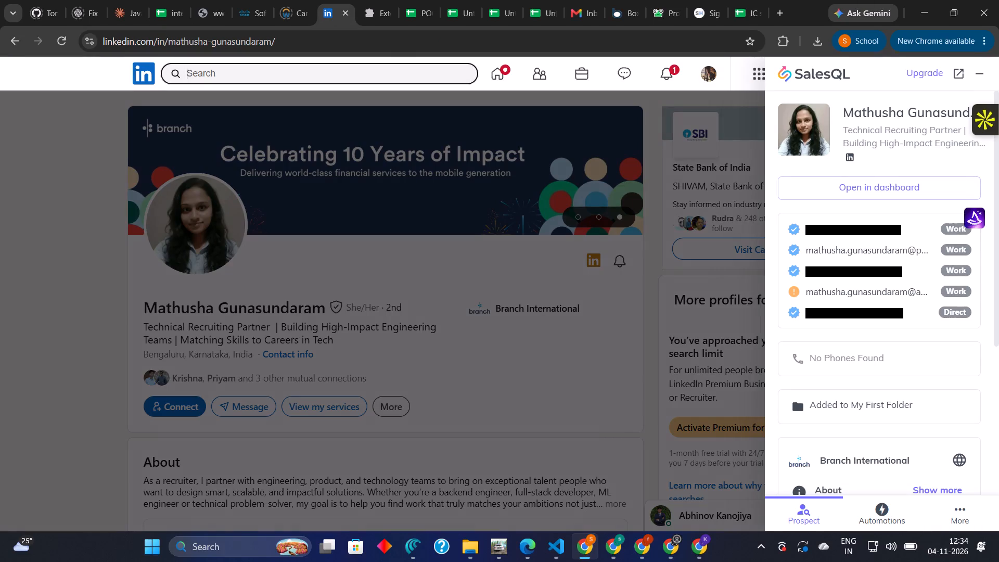
pyautogui.hotkey('ctrl', 'v')
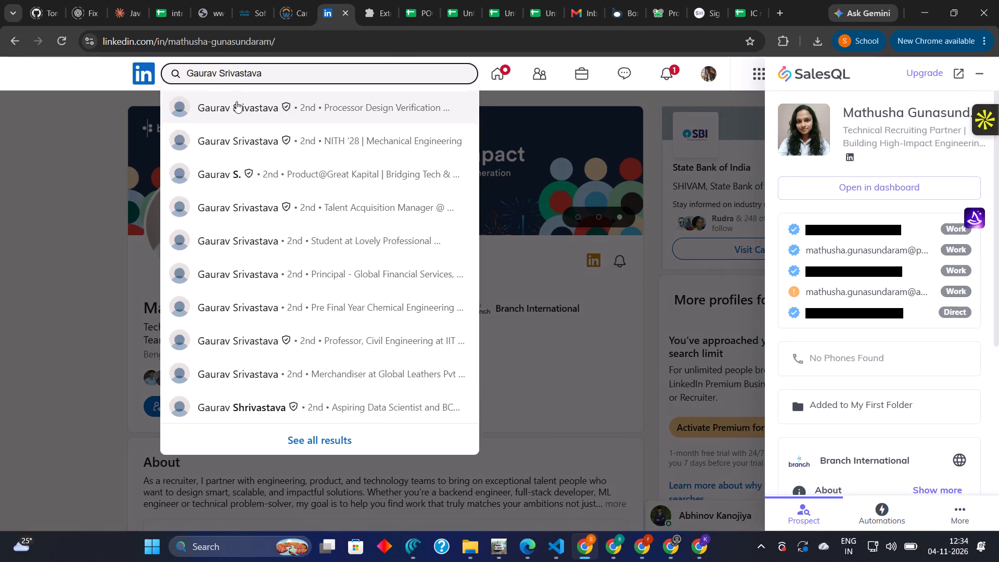
pyautogui.click(293, 212)
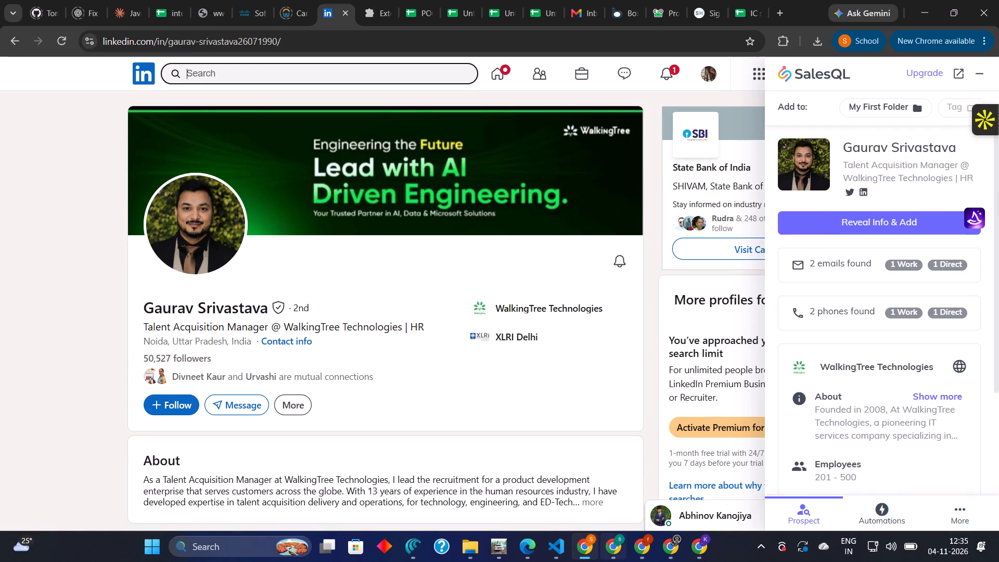
pyautogui.click(610, 500)
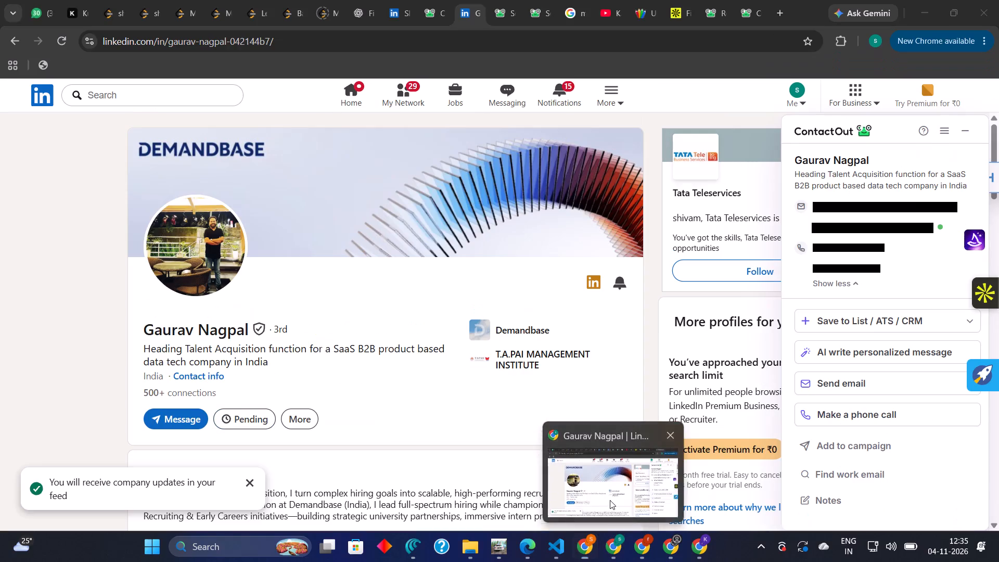
pyautogui.click(141, 62)
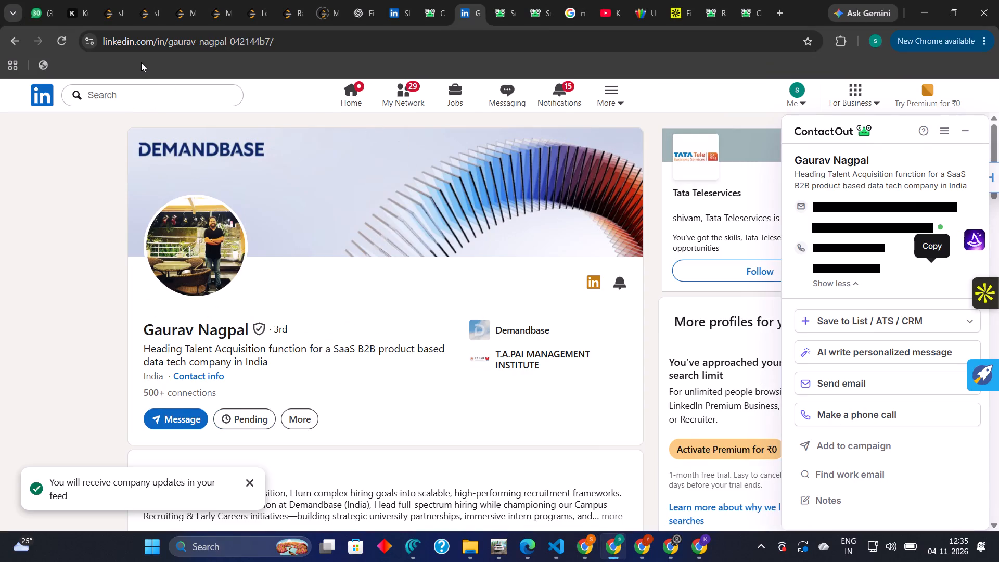
pyautogui.click(139, 93)
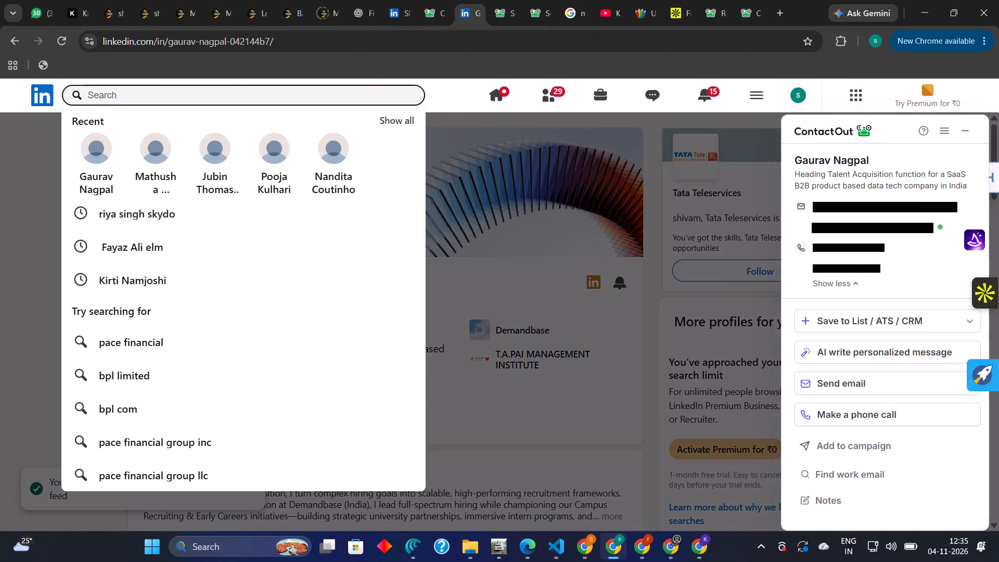
pyautogui.hotkey('ctrl', 'v')
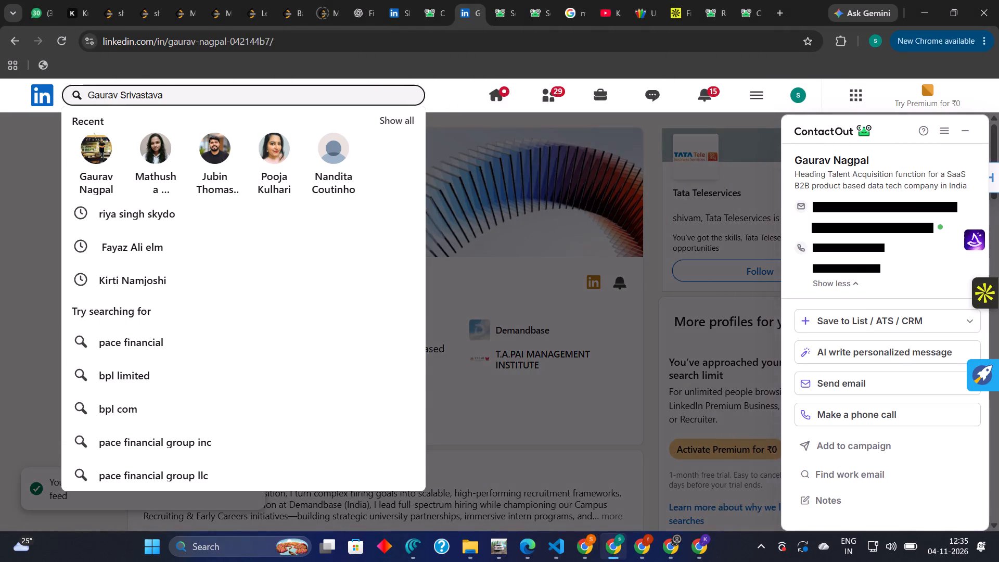
pyautogui.click(173, 132)
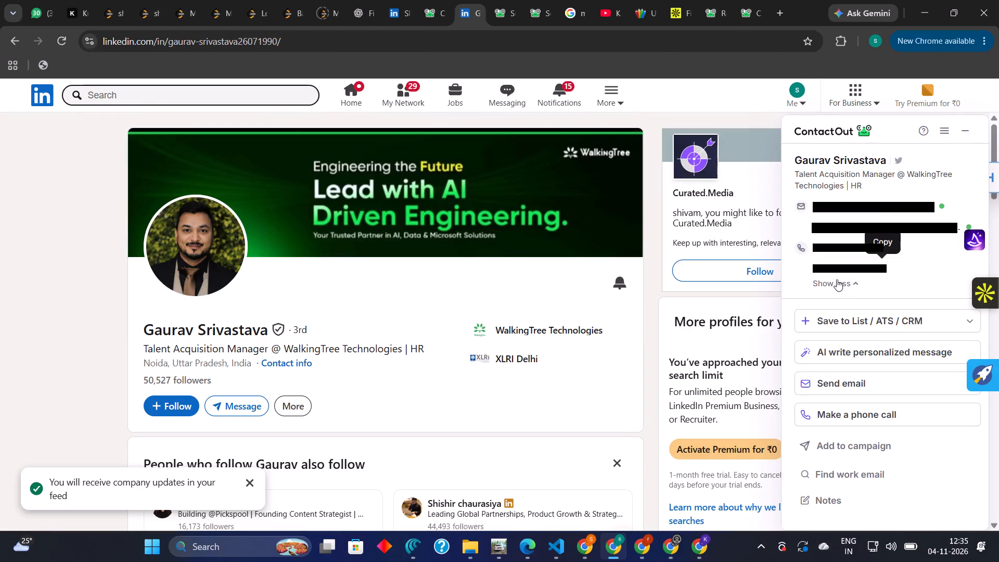
# Copy the second phone number from ContactOut and append it after a slash to the existing number in cell C1022 of internship data.
pyautogui.click(930, 270)
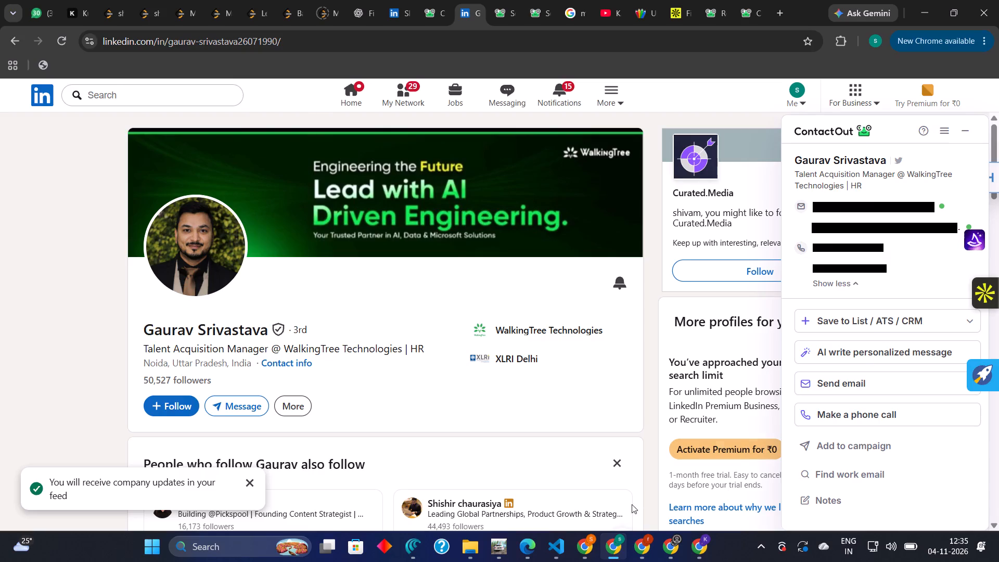
pyautogui.click(618, 482)
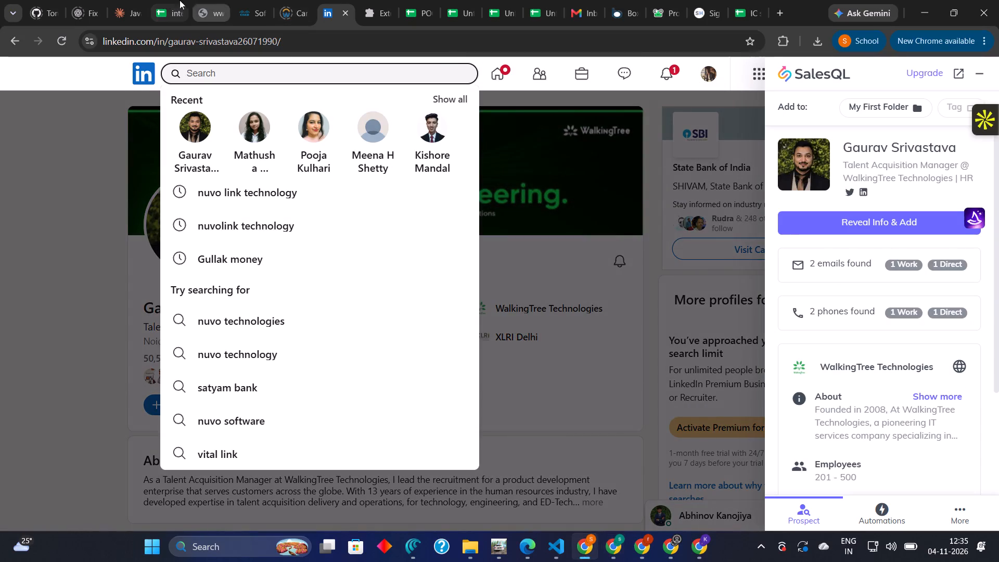
pyautogui.click(160, 0)
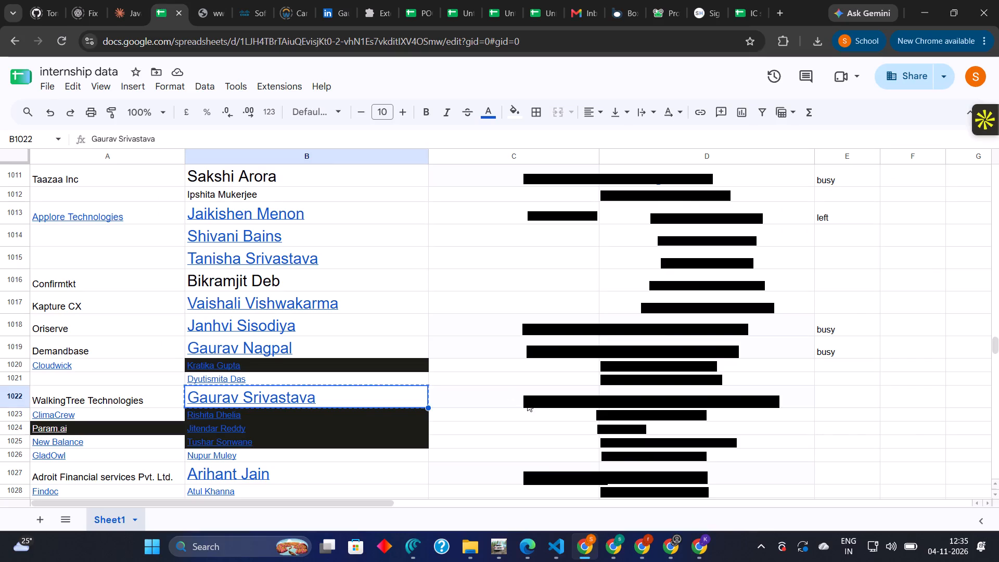
pyautogui.click(536, 400)
pyautogui.doubleClick(536, 400)
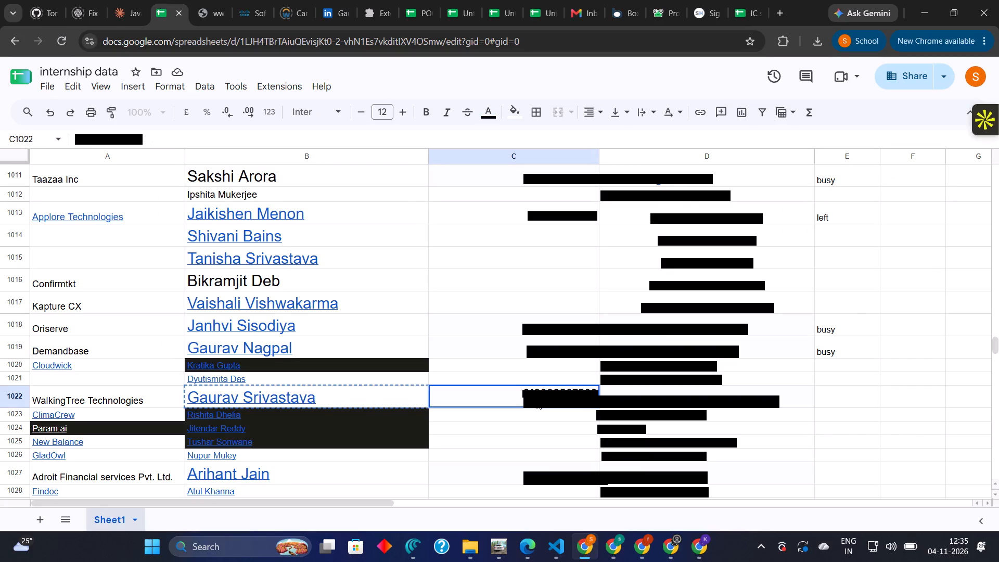
pyautogui.hotkey('ctrl', 'v')
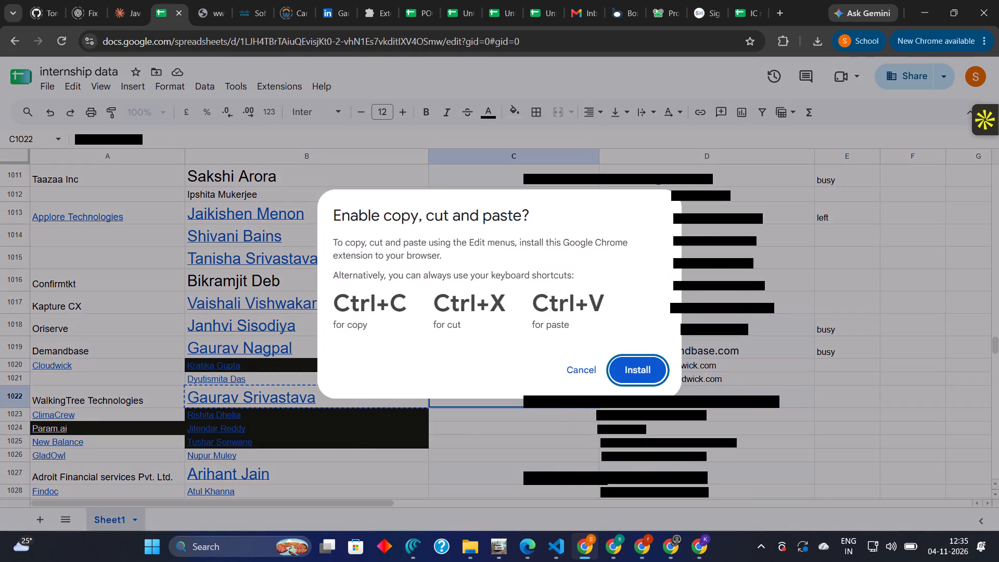
pyautogui.click(590, 378)
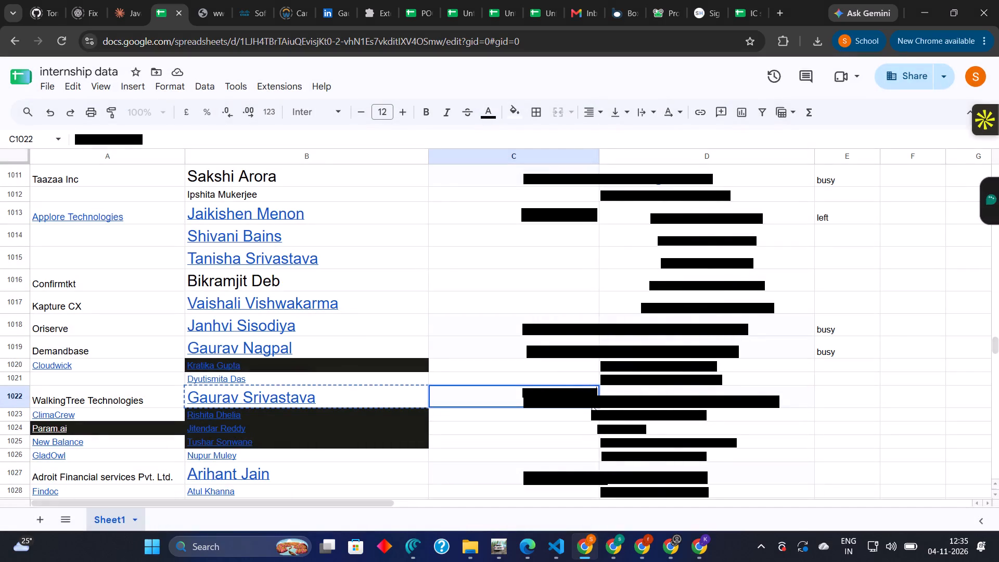
pyautogui.press('/')
pyautogui.hotkey('ctrl', 'v')
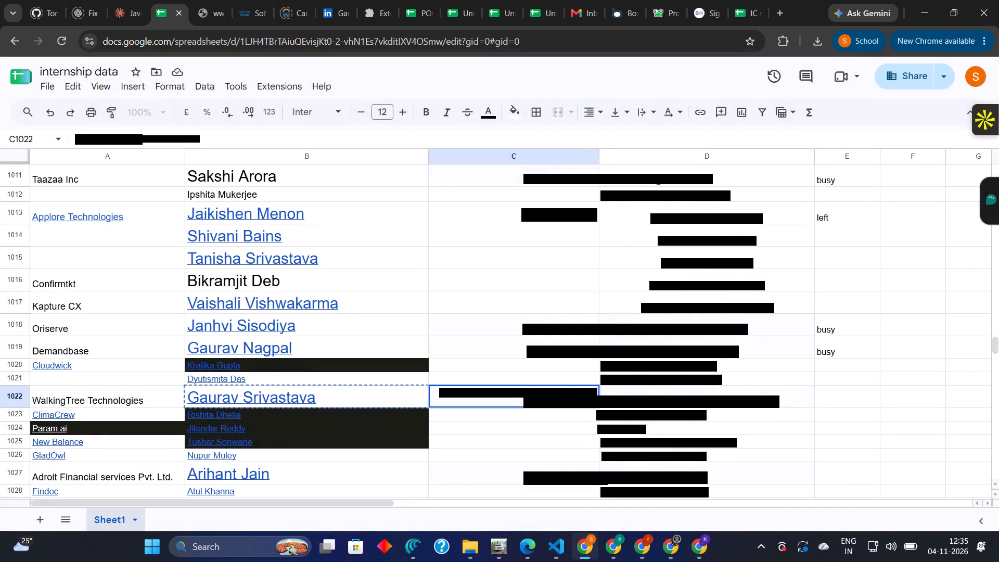
pyautogui.click(534, 425)
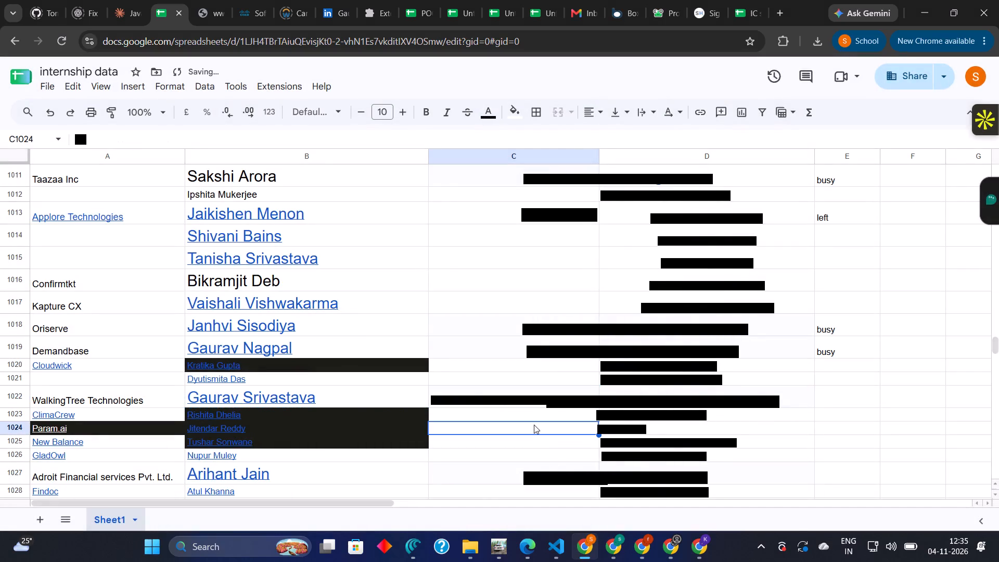
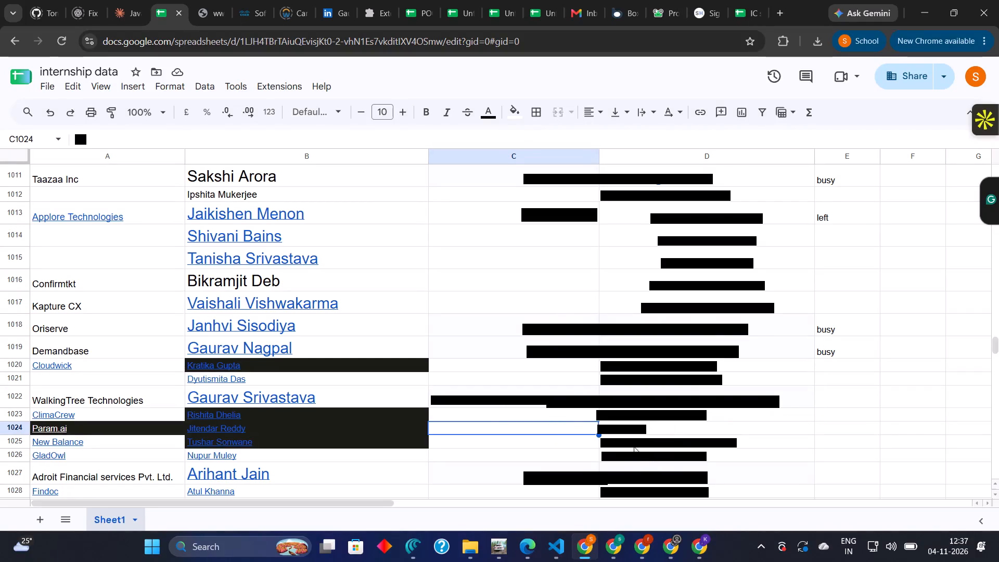
# Mark the WalkingTree Technologies contact as busy in cell E1022.
pyautogui.click(826, 396)
pyautogui.write('busy')
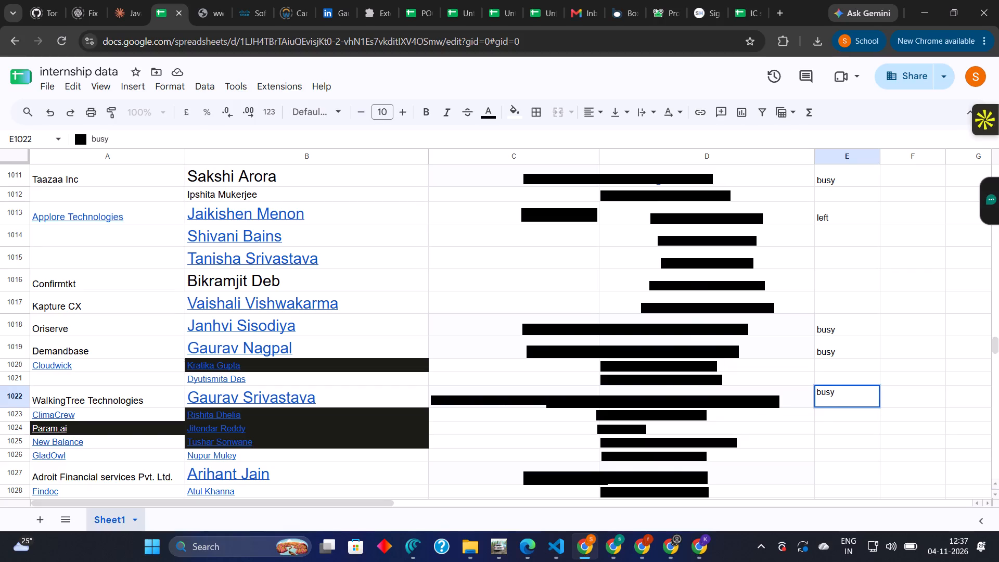
pyautogui.click(752, 452)
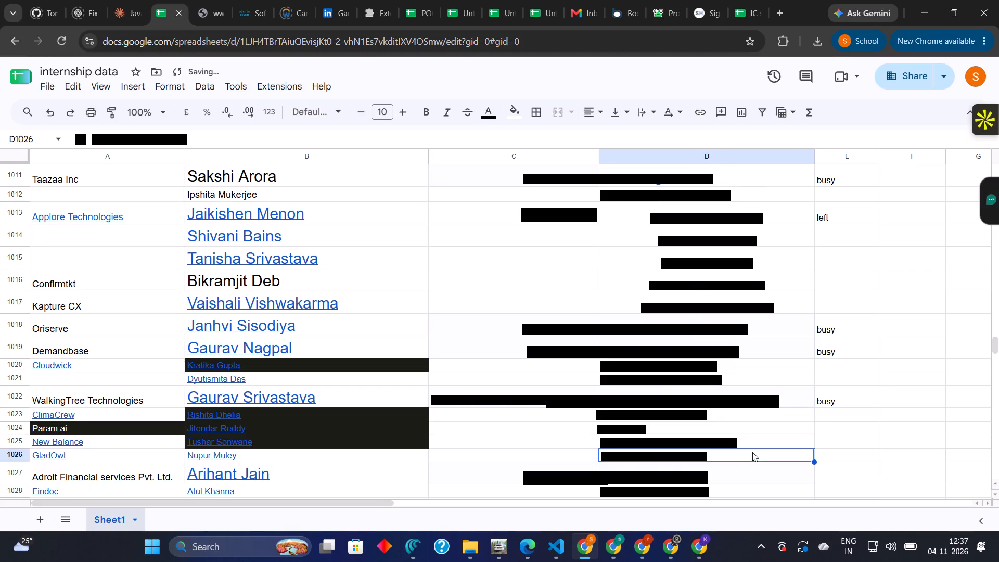
# Remove the leading formula characters, including the equals sign, from the Adroit Financial Services contact's phone number in cell C1027.
pyautogui.scroll(-2, 592, 416)
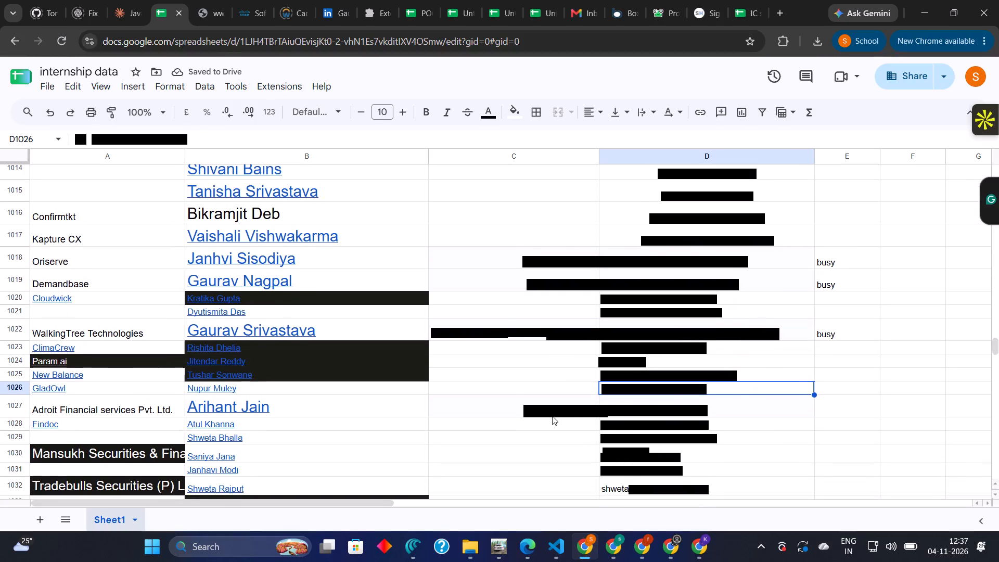
pyautogui.click(545, 410)
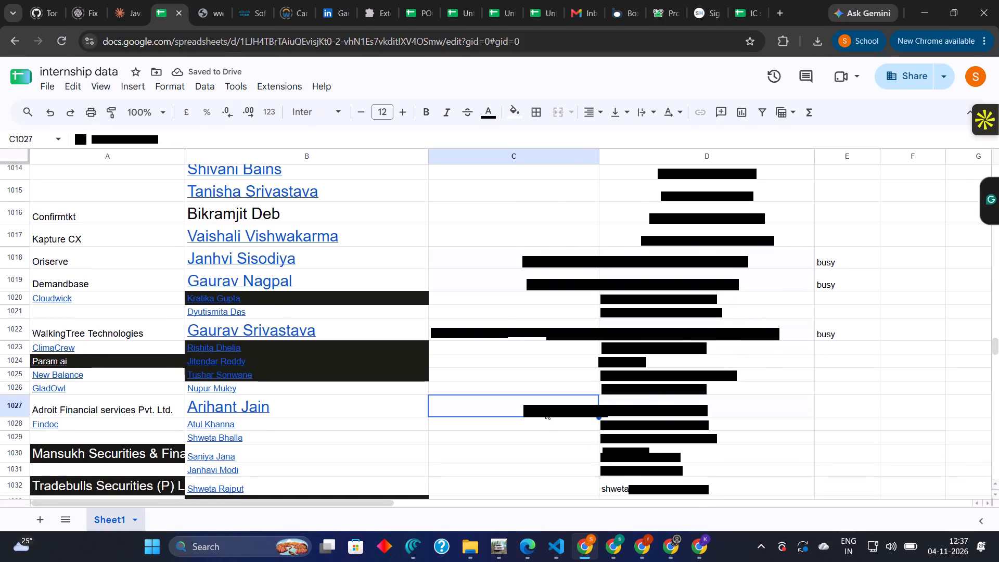
pyautogui.doubleClick(545, 410)
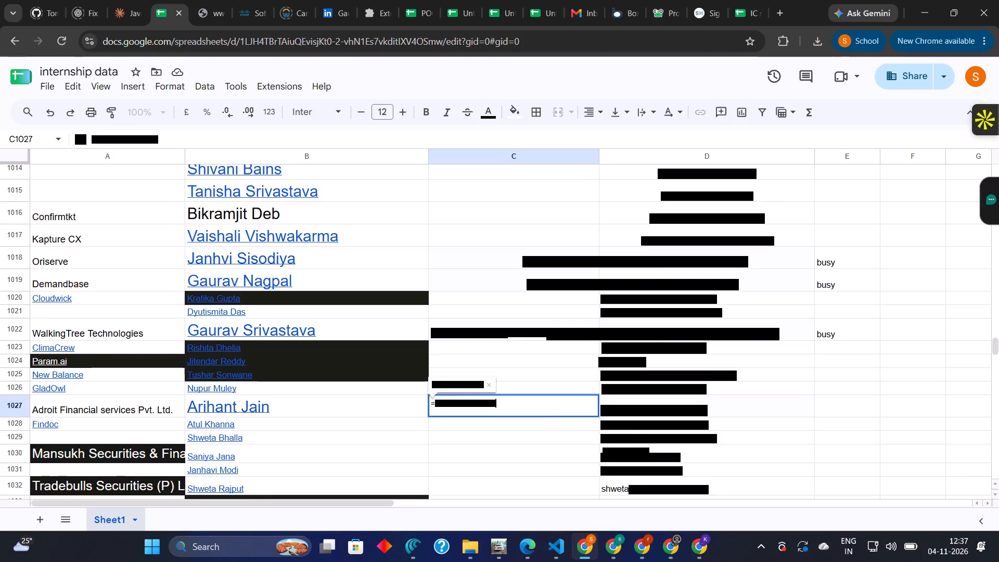
pyautogui.click(441, 399)
pyautogui.press('BackSpace')
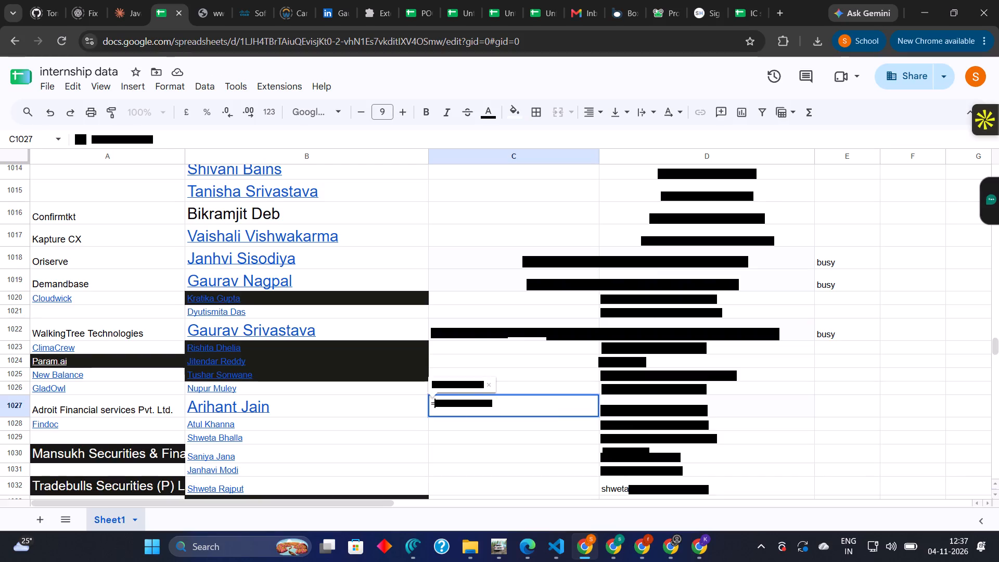
pyautogui.press('BackSpace')
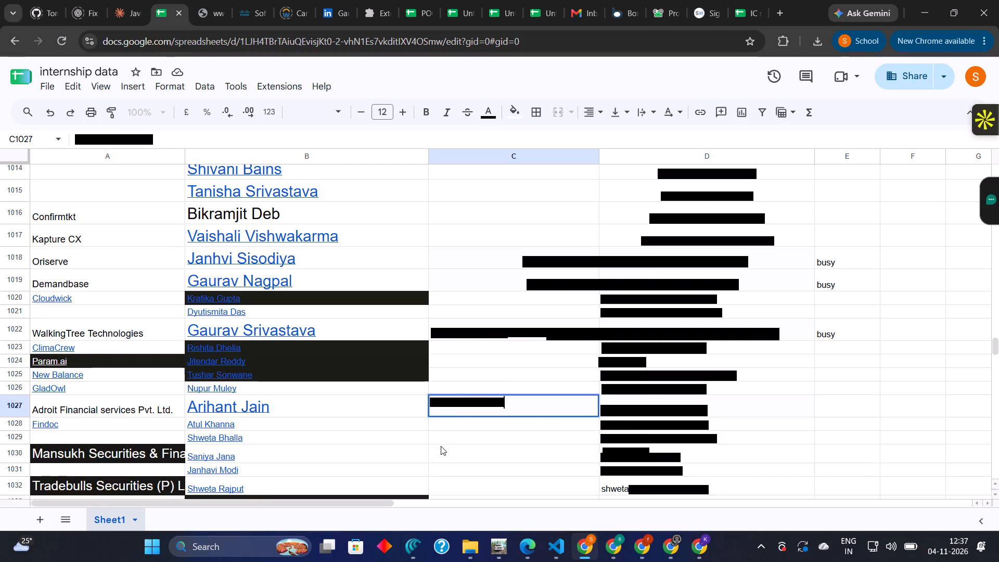
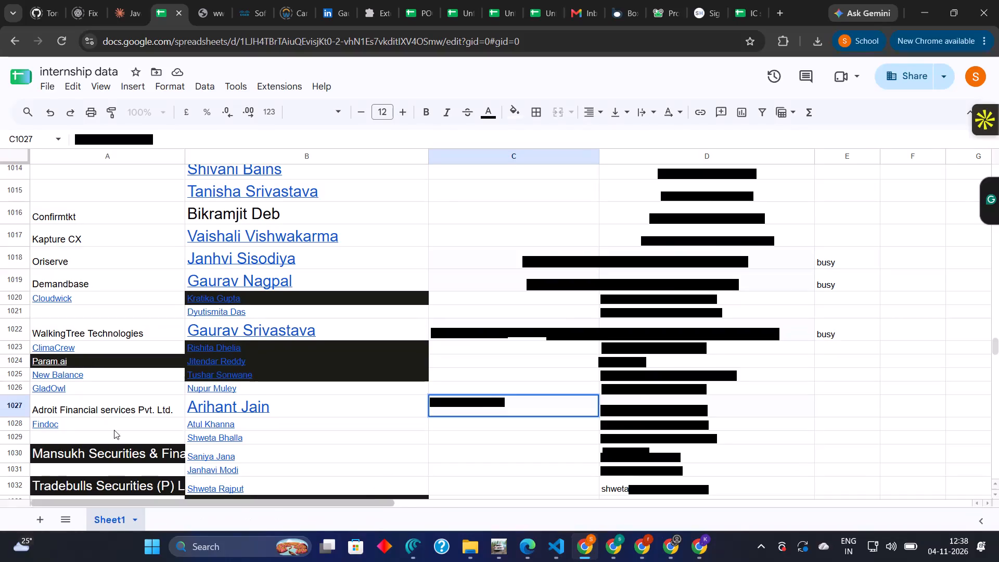
# Enter the call status "left" for the Adroit Financial Services contact in cell E1027.
pyautogui.click(114, 411)
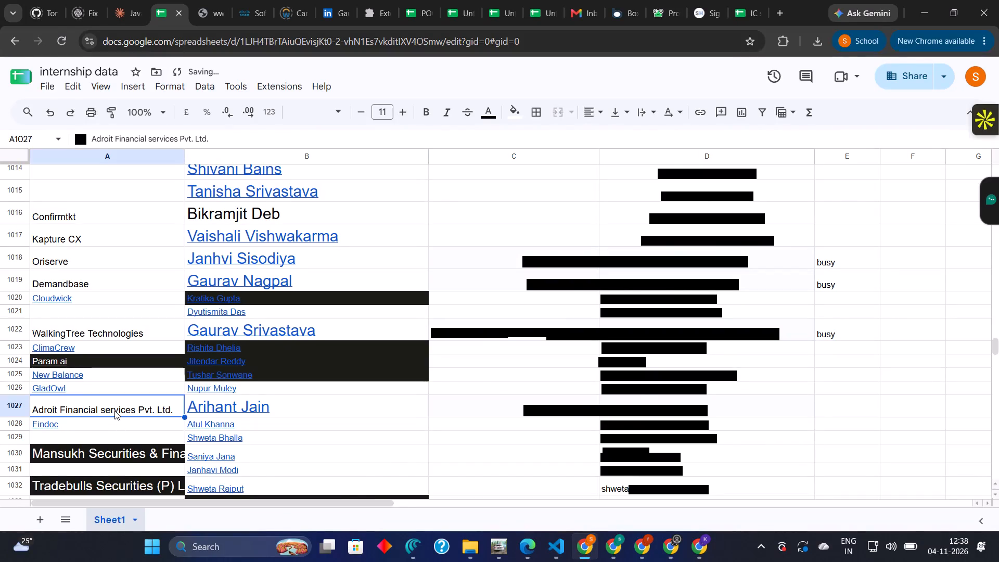
pyautogui.click(314, 405)
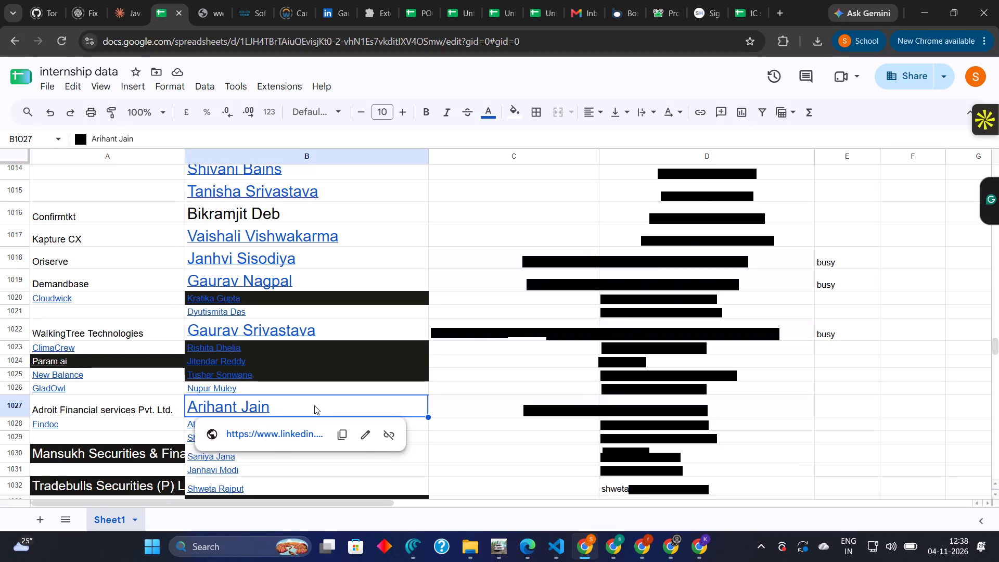
pyautogui.click(613, 404)
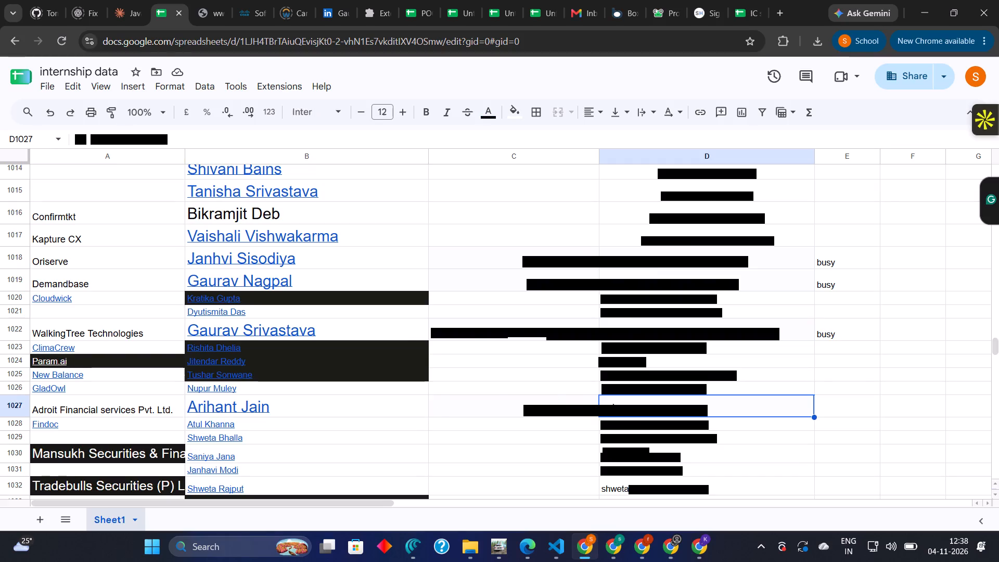
pyautogui.click(849, 401)
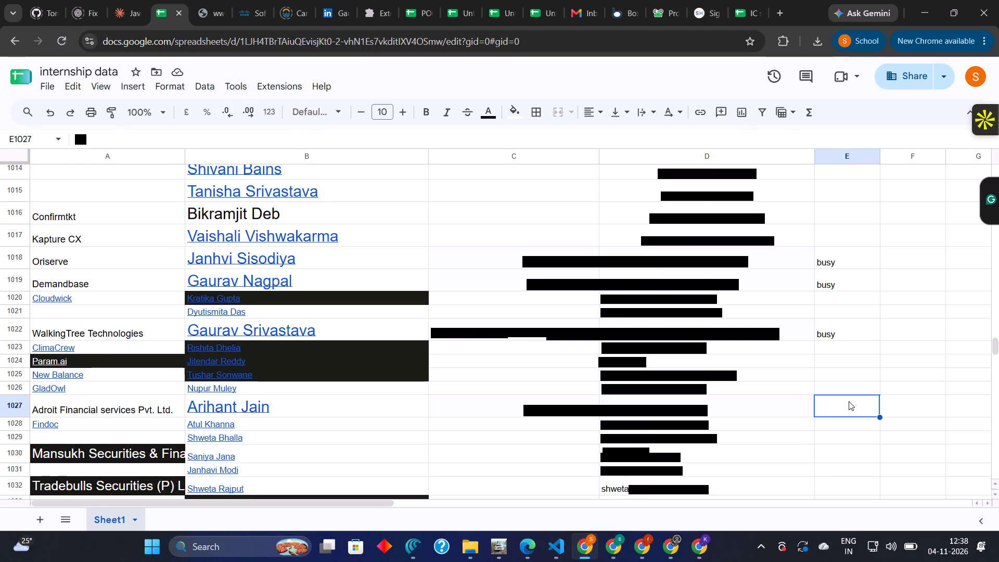
pyautogui.write('led')
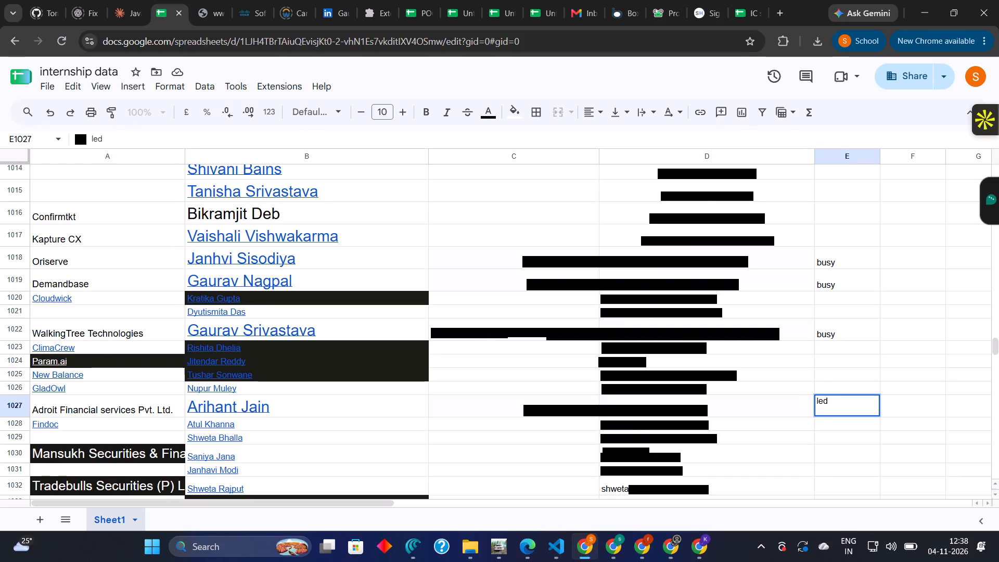
pyautogui.press('BackSpace')
pyautogui.write('ft')
pyautogui.click(799, 435)
# Select the Slikk contact's phone number in cell C1047.
pyautogui.scroll(-2, 799, 435)
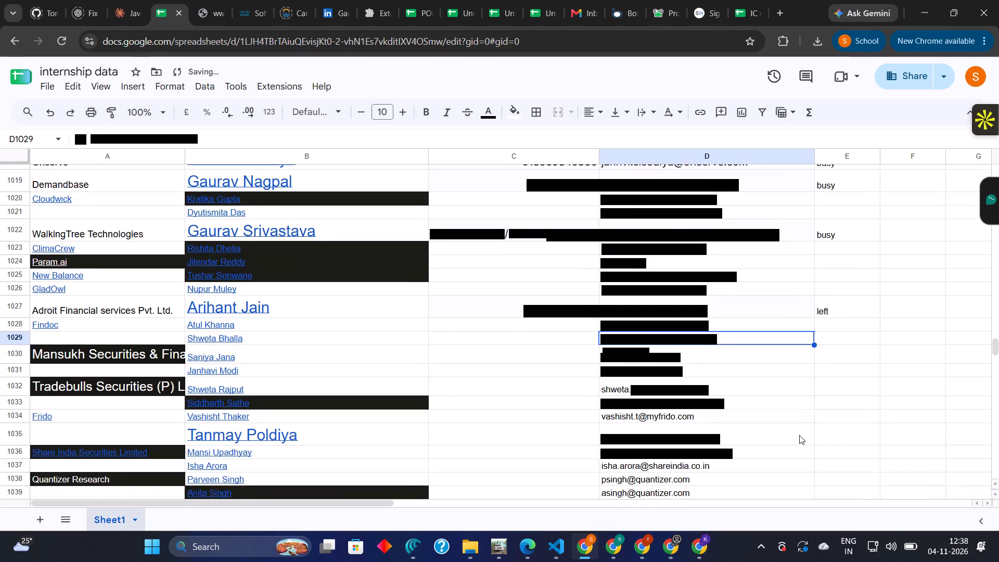
pyautogui.scroll(-5, 799, 435)
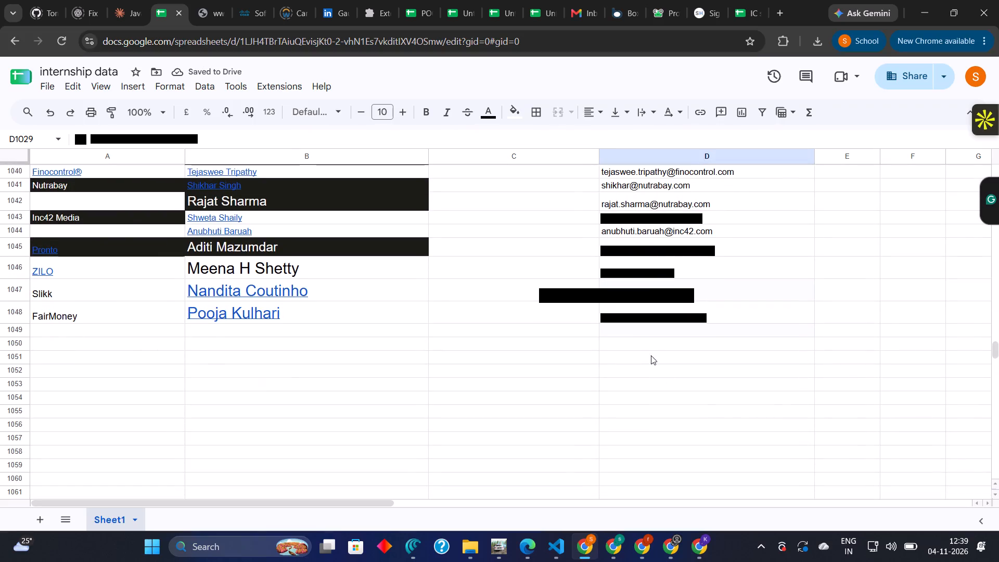
pyautogui.click(566, 289)
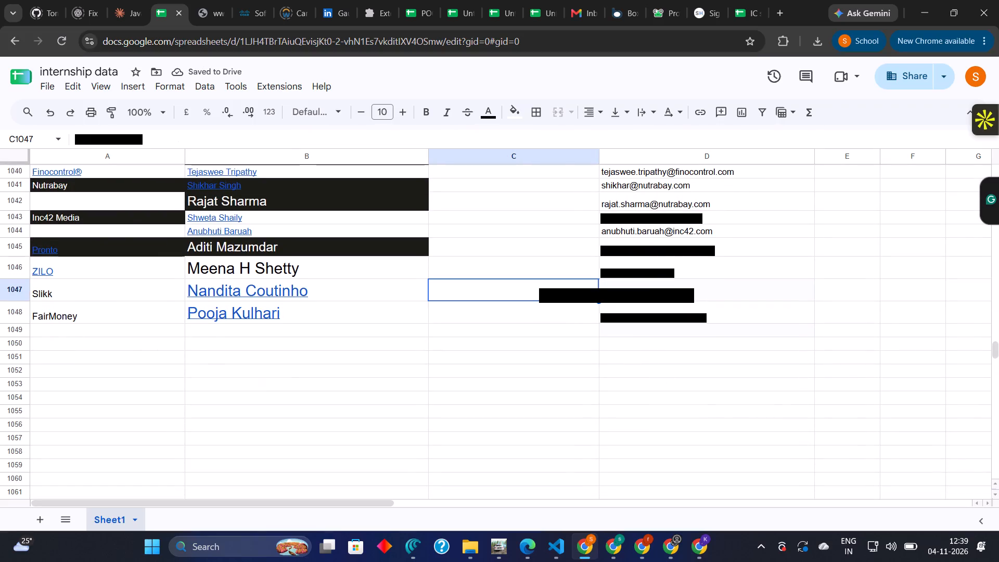
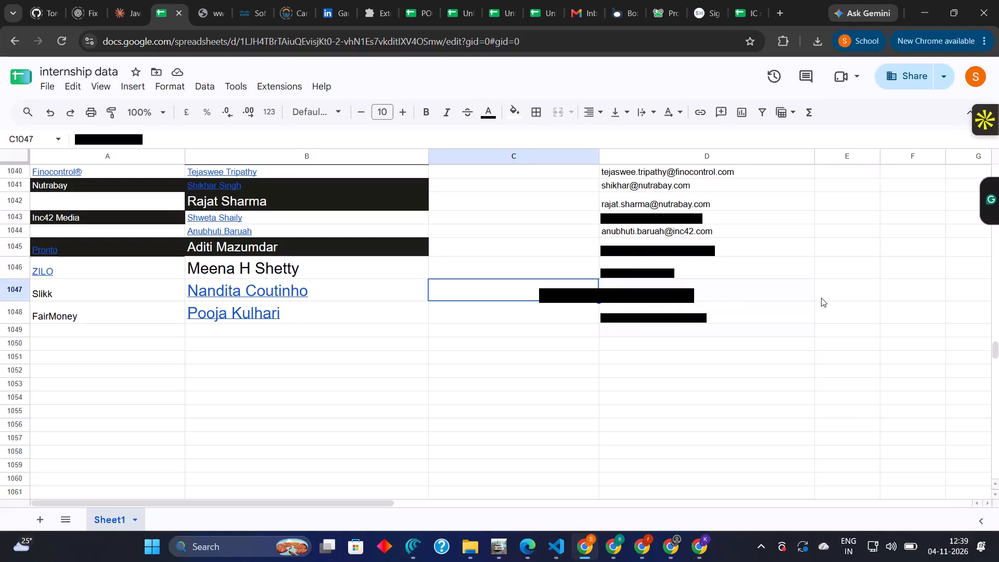
# Enter the call status "machine call" for the Slikk contact in cell E1047.
pyautogui.click(821, 298)
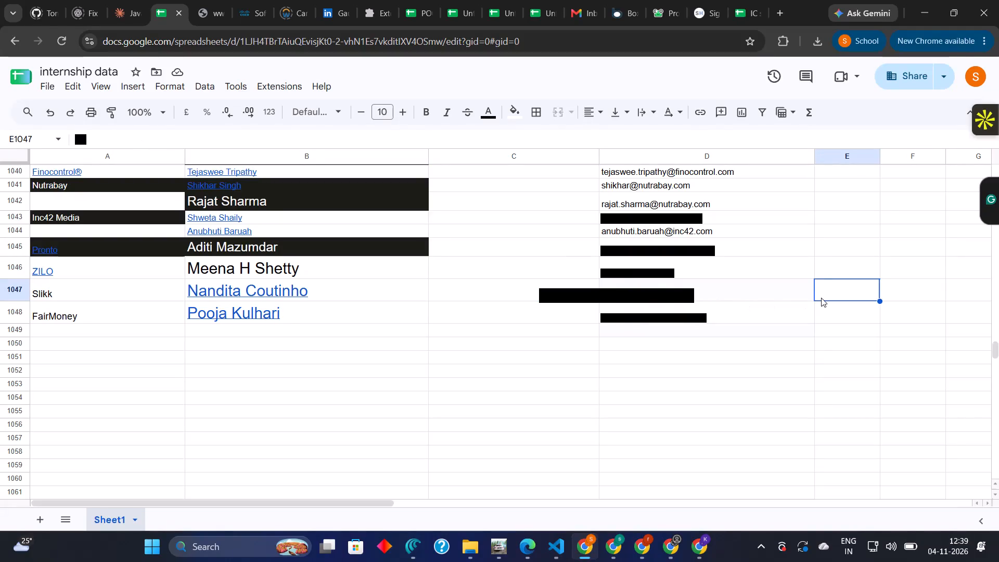
pyautogui.write('machine call')
pyautogui.click(836, 360)
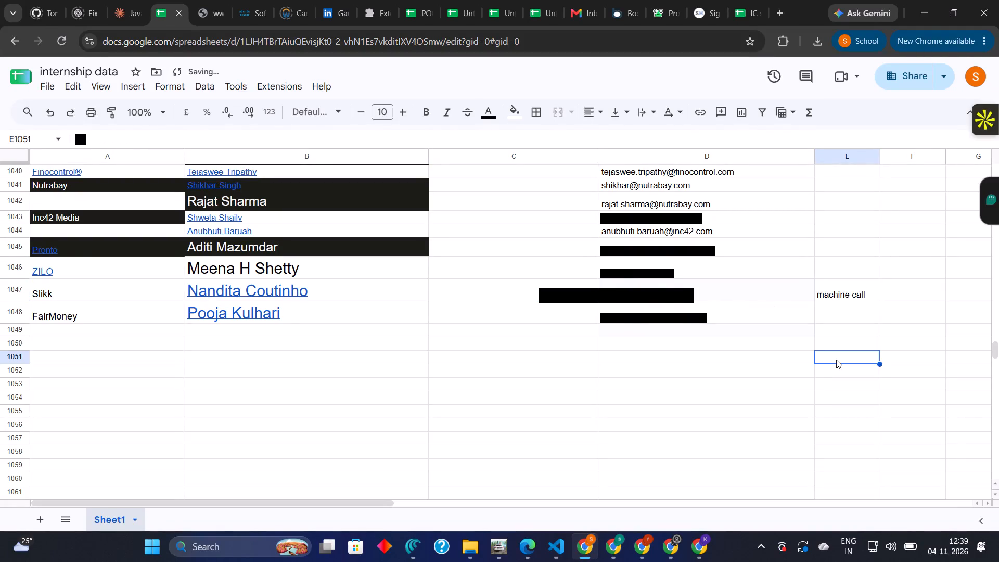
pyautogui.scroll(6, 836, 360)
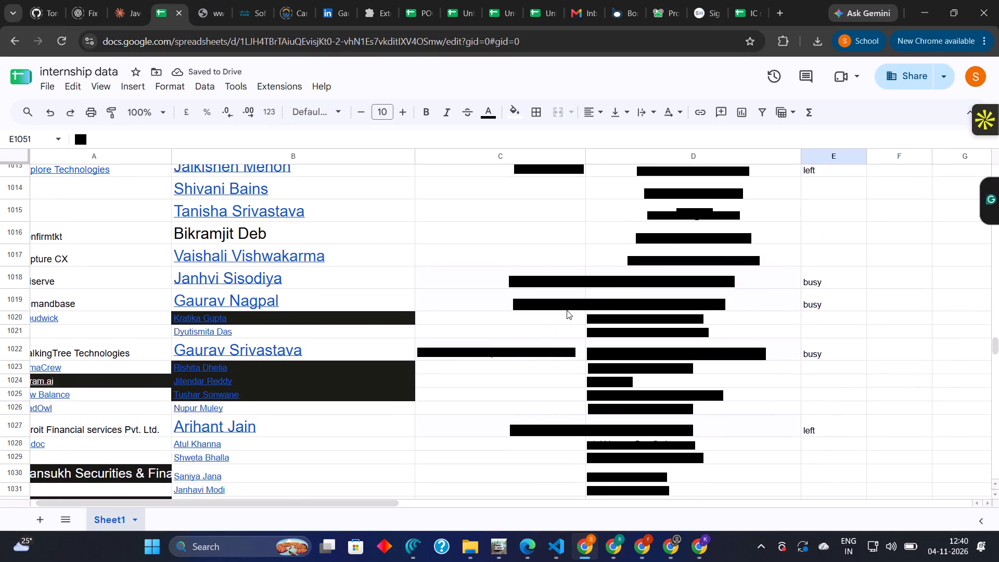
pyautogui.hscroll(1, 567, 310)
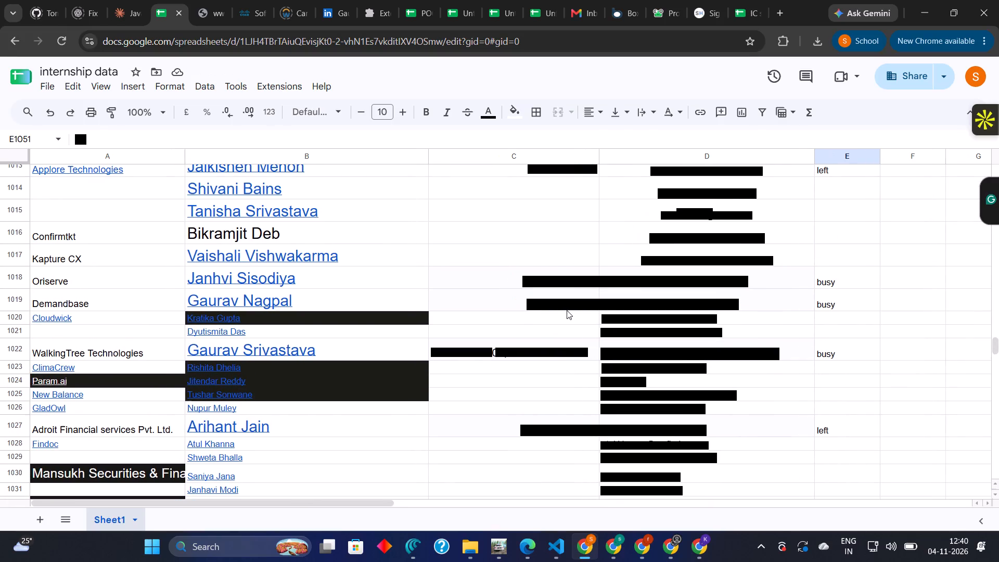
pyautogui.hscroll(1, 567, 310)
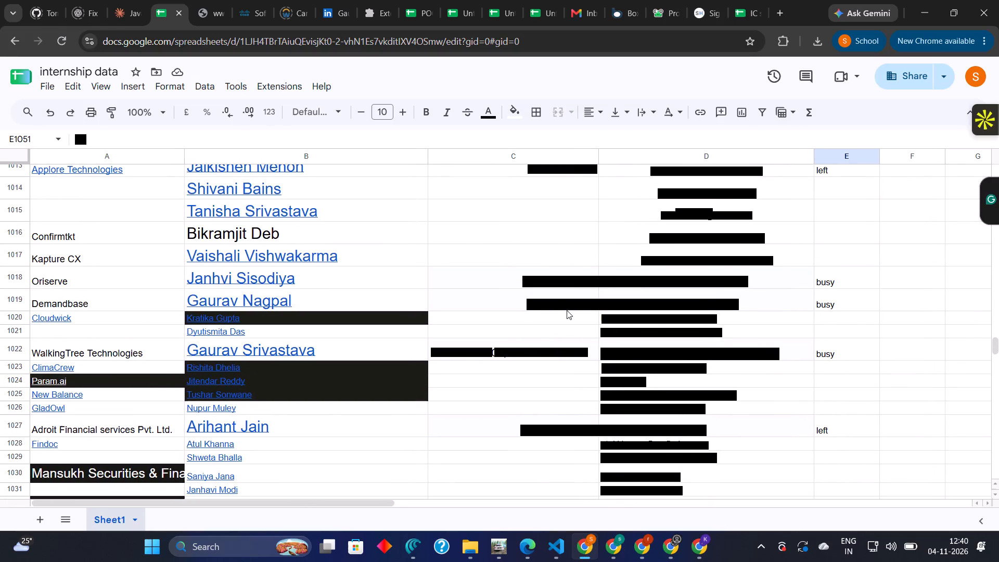
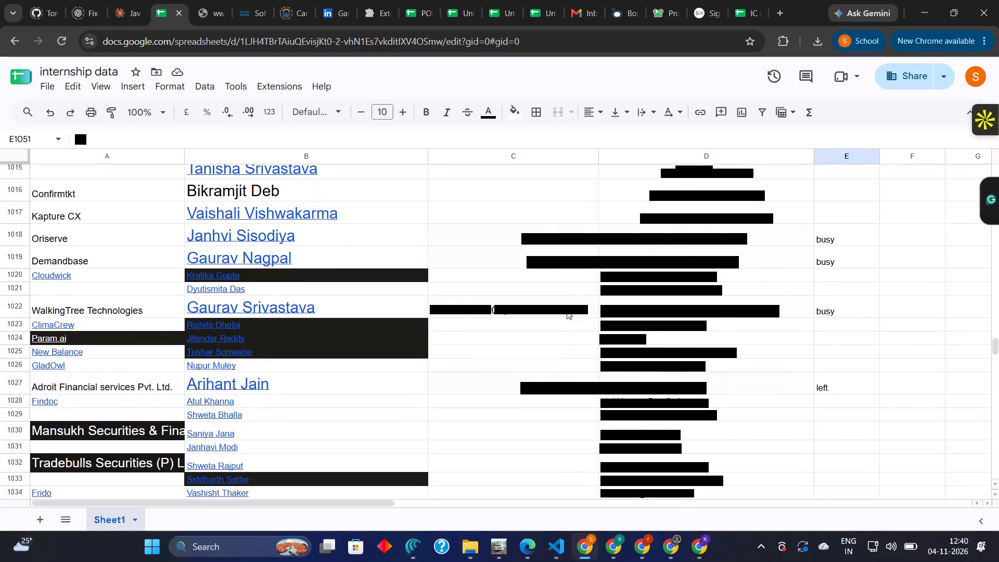
# Return to the end of the contact list and select the Slikk contact's name in cell B1047.
pyautogui.scroll(-2, 567, 310)
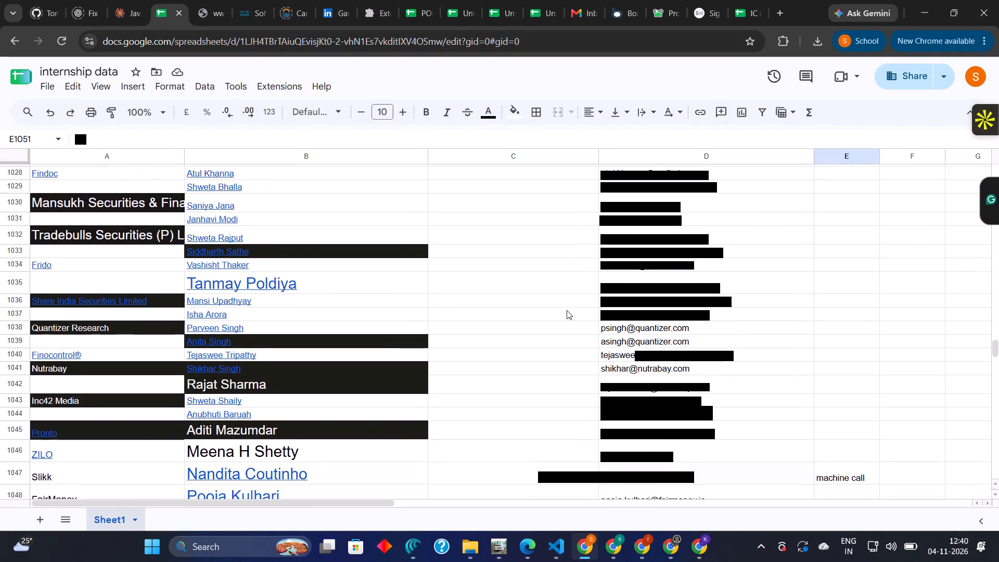
pyautogui.scroll(-1, 567, 310)
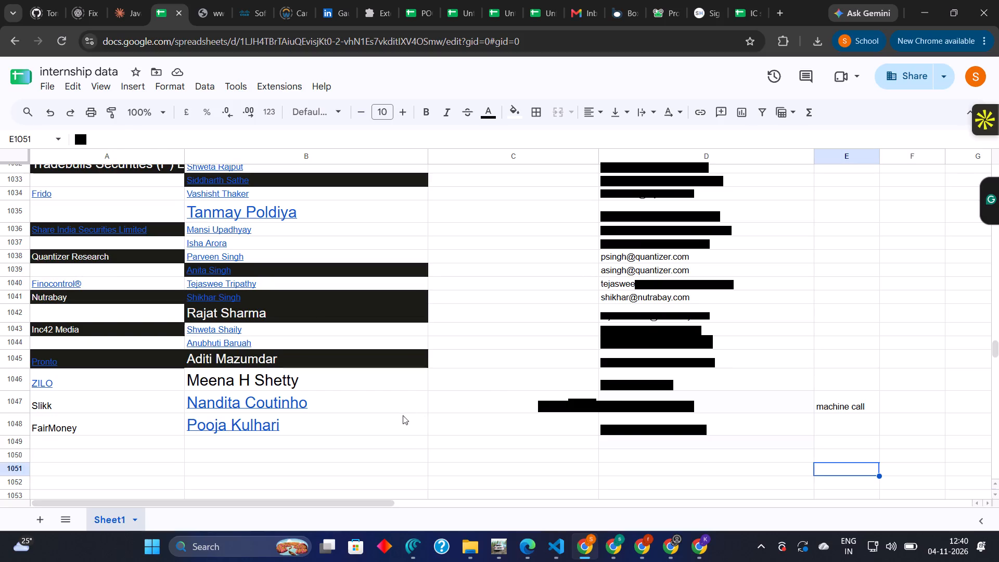
pyautogui.click(389, 407)
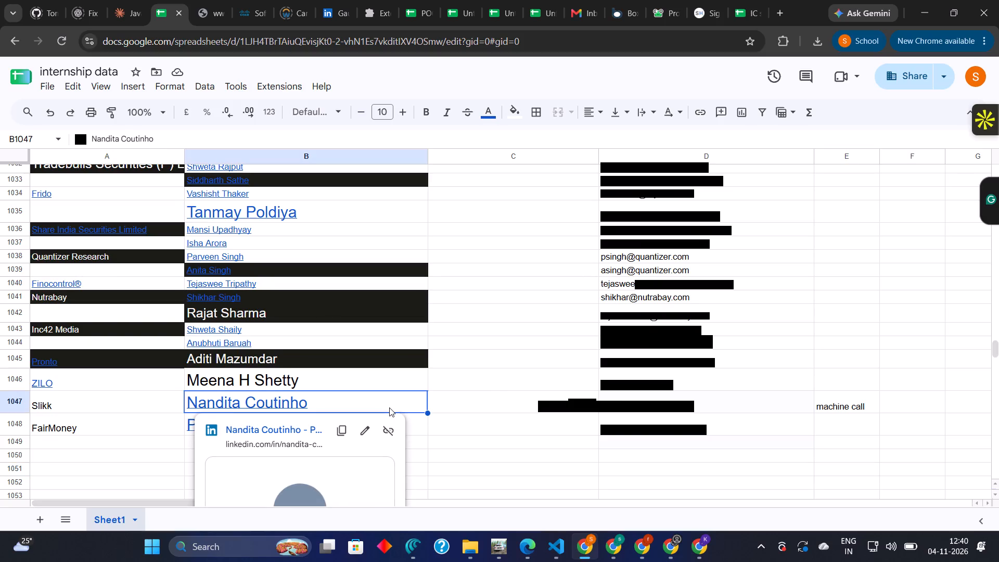
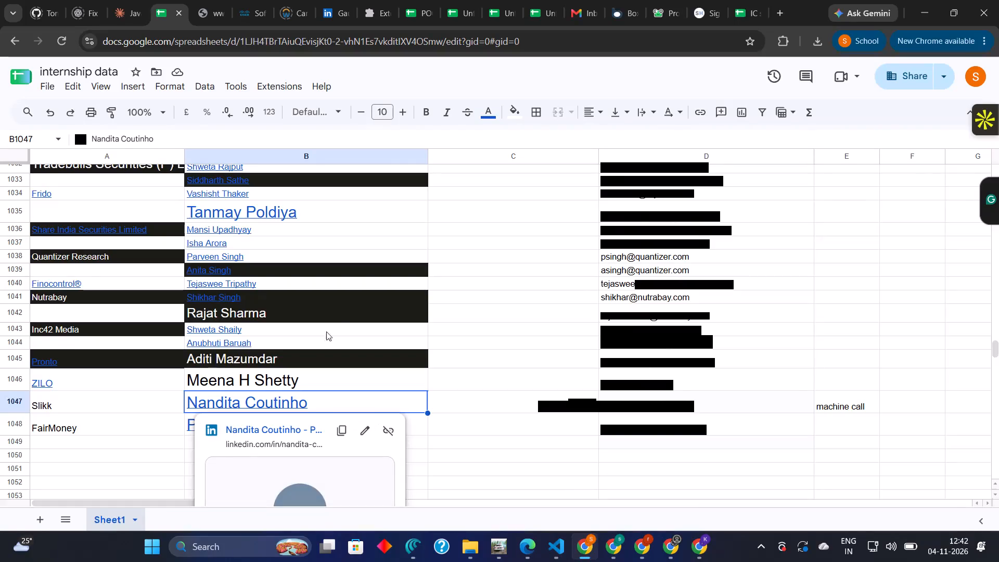
# Look up the Param.ai contact from cell B1024 on LinkedIn and check the Talent Acquisition Specialist's work experience.
pyautogui.scroll(4, 344, 322)
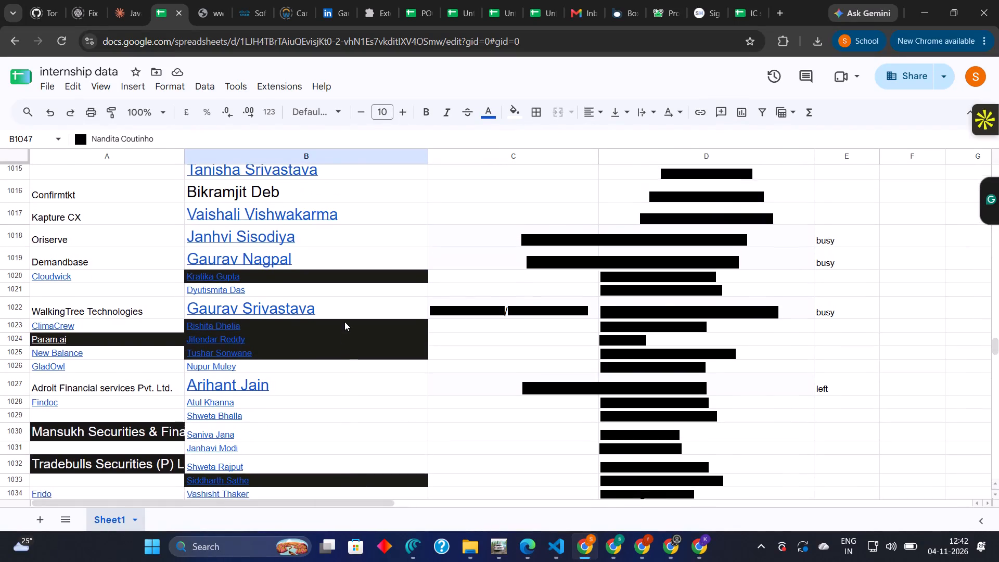
pyautogui.scroll(1, 344, 322)
pyautogui.scroll(1, 344, 385)
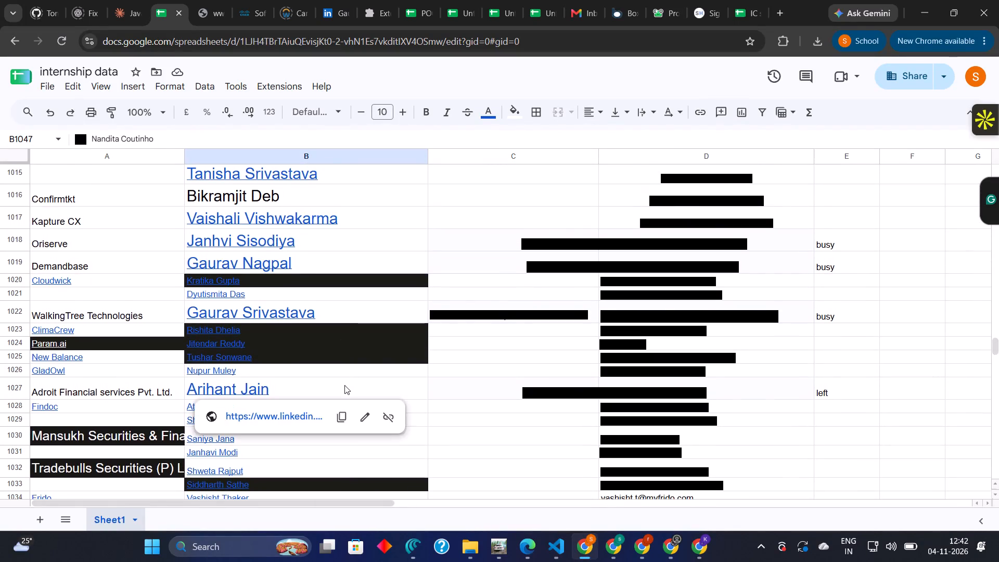
pyautogui.scroll(1, 344, 385)
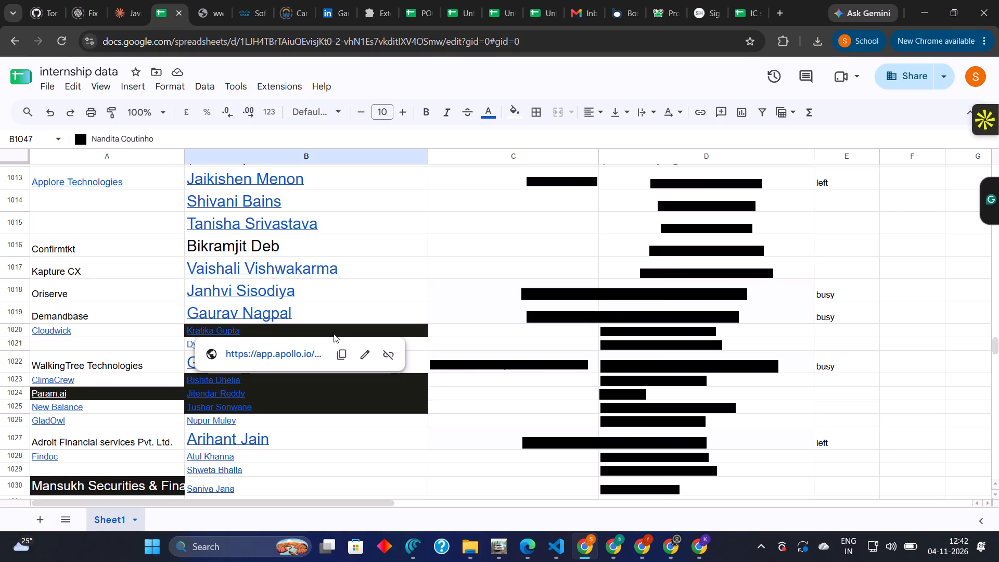
pyautogui.scroll(-1, 327, 498)
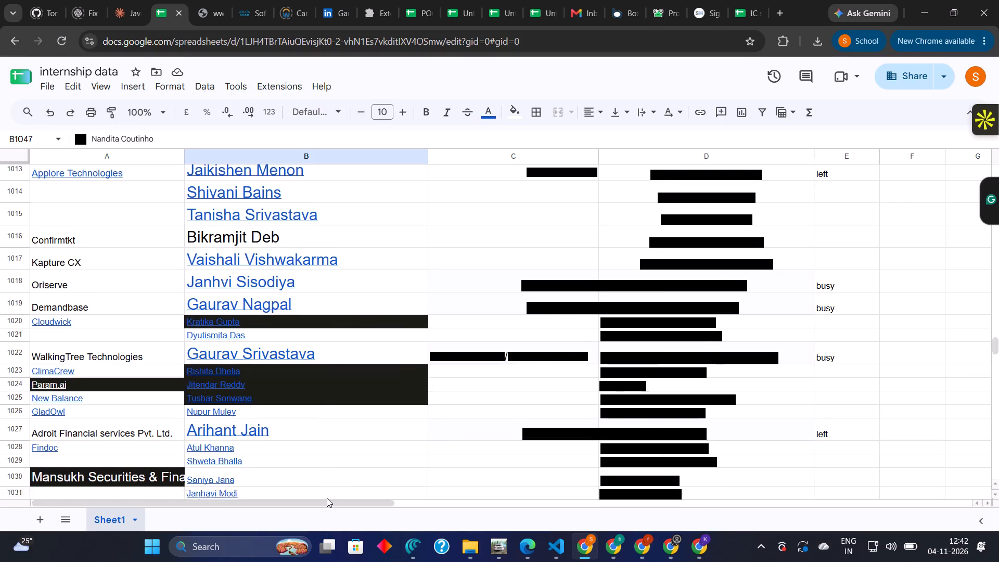
pyautogui.scroll(-1, 327, 498)
pyautogui.click(338, 376)
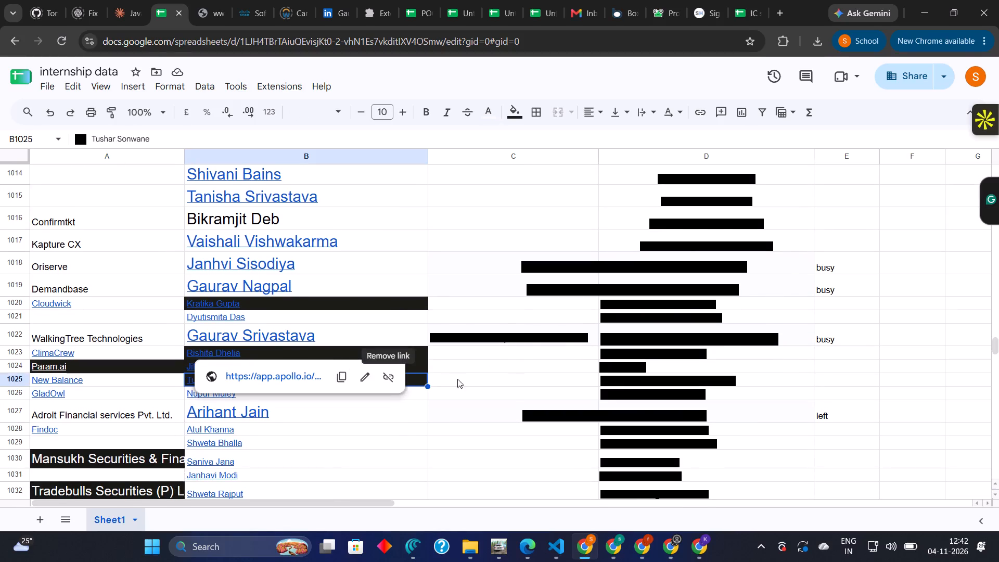
pyautogui.click(426, 366)
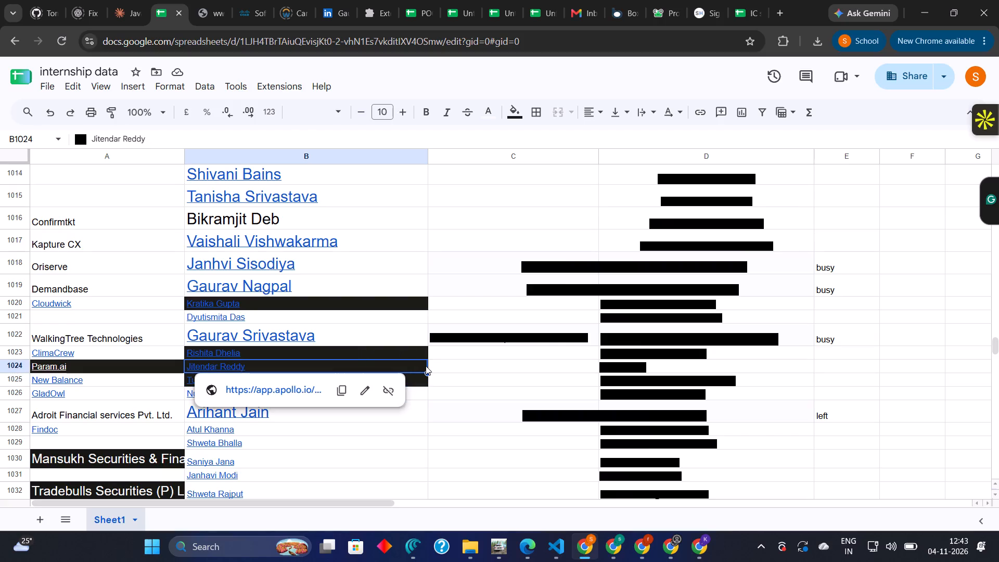
pyautogui.hotkey('ctrl', 'c')
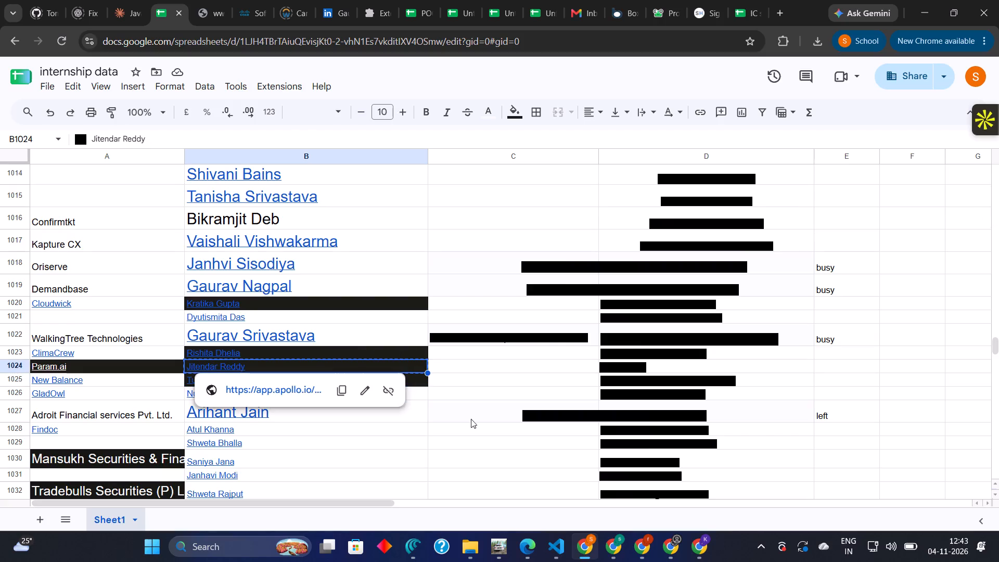
pyautogui.click(610, 548)
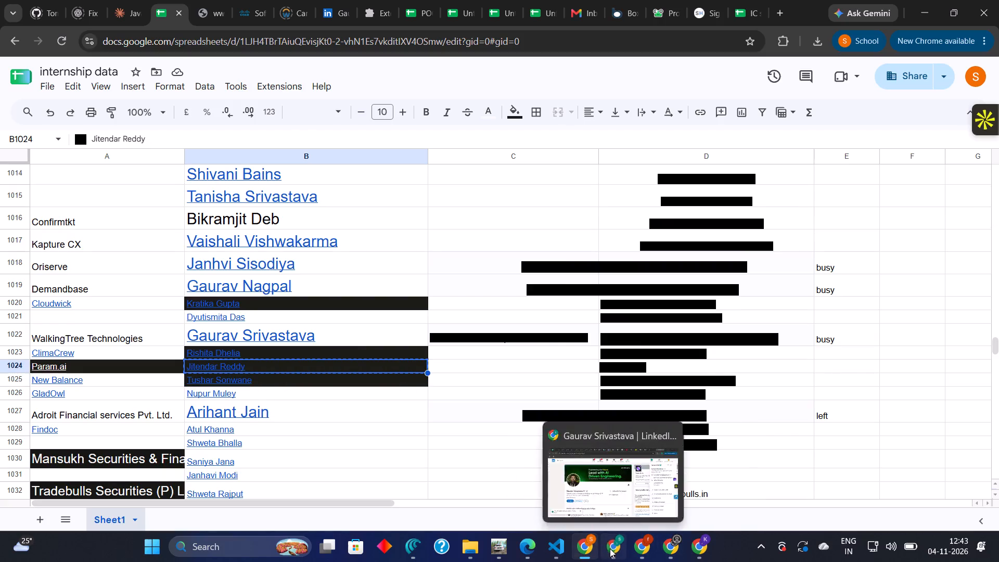
pyautogui.doubleClick(94, 91)
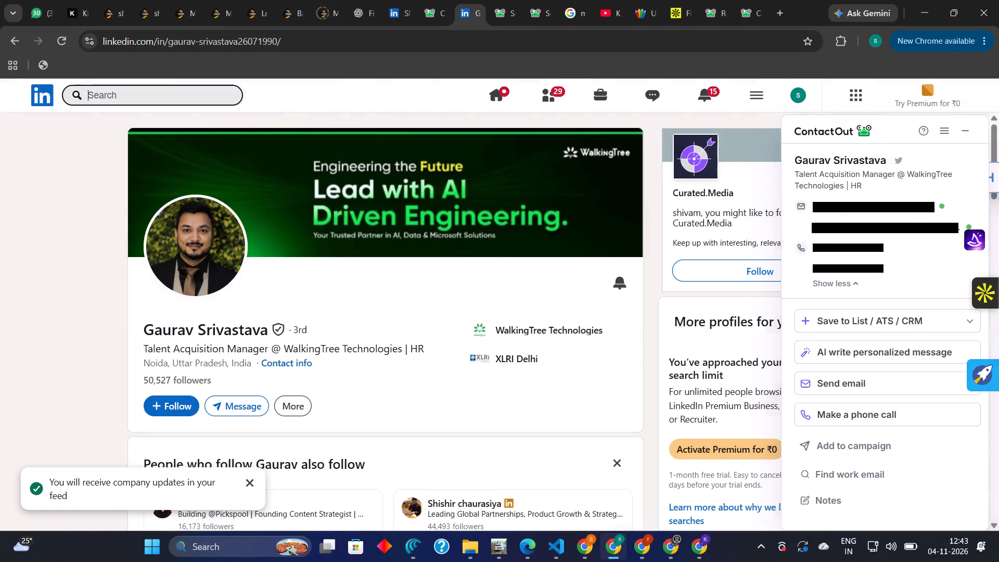
pyautogui.hotkey('ctrl', 'v')
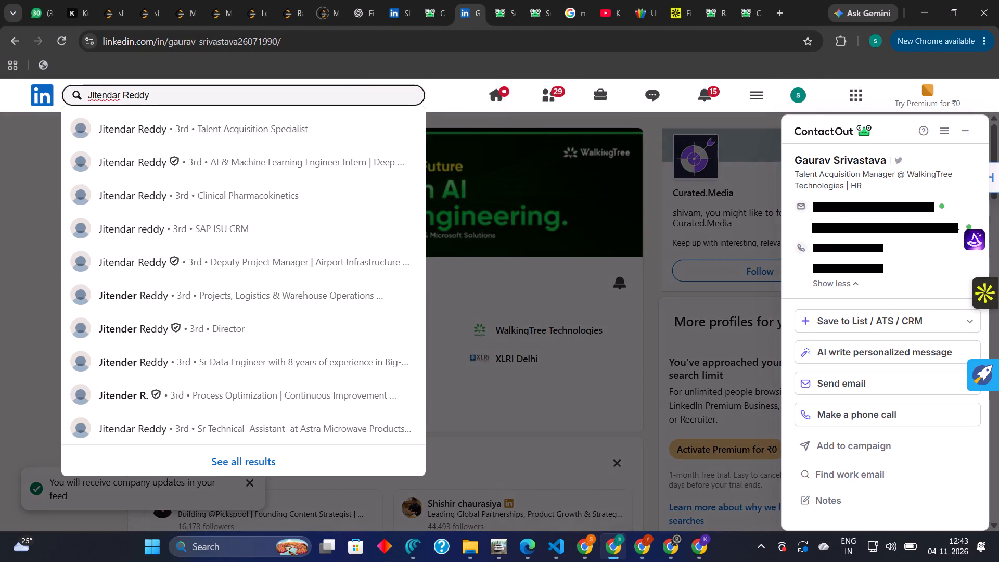
pyautogui.click(125, 131)
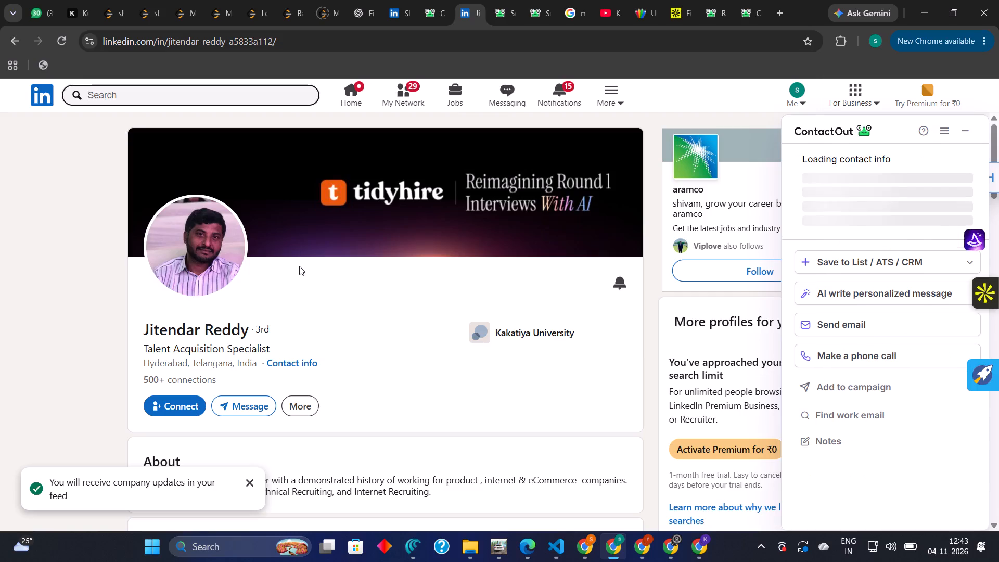
pyautogui.scroll(-9, 299, 266)
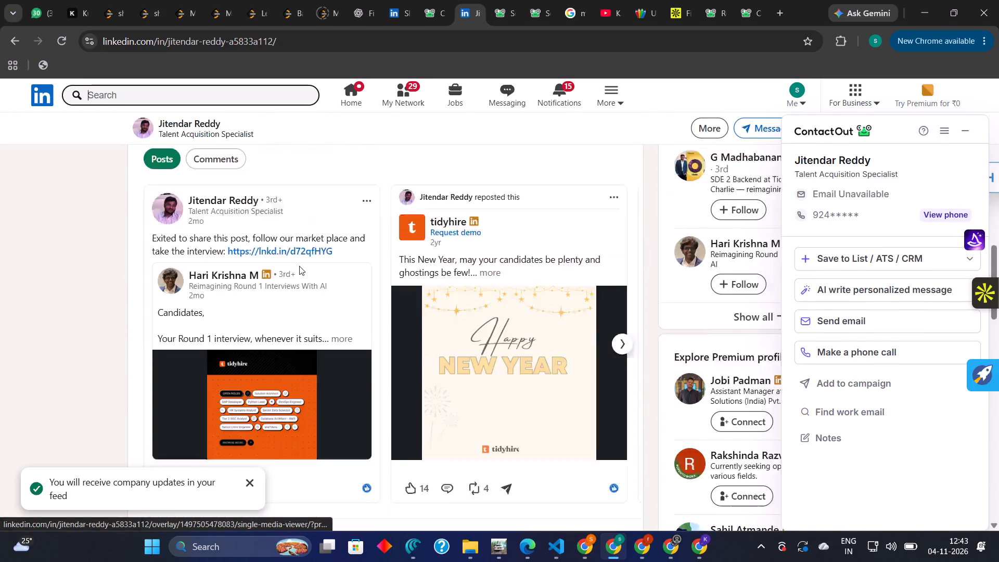
pyautogui.scroll(-3, 299, 266)
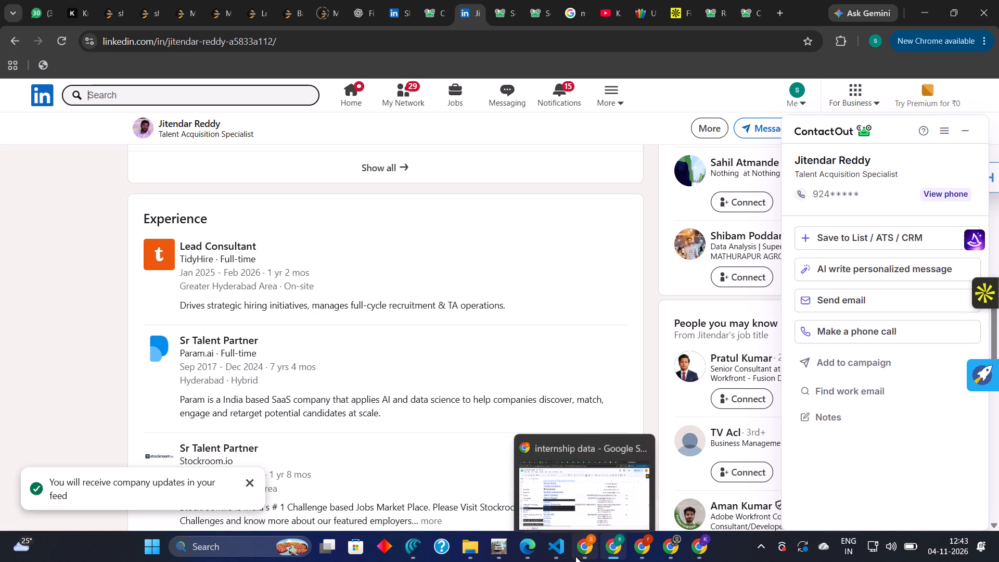
# Enter the status "left" for the Param.ai contact in cell E1024 of the internship data spreadsheet.
pyautogui.click(587, 513)
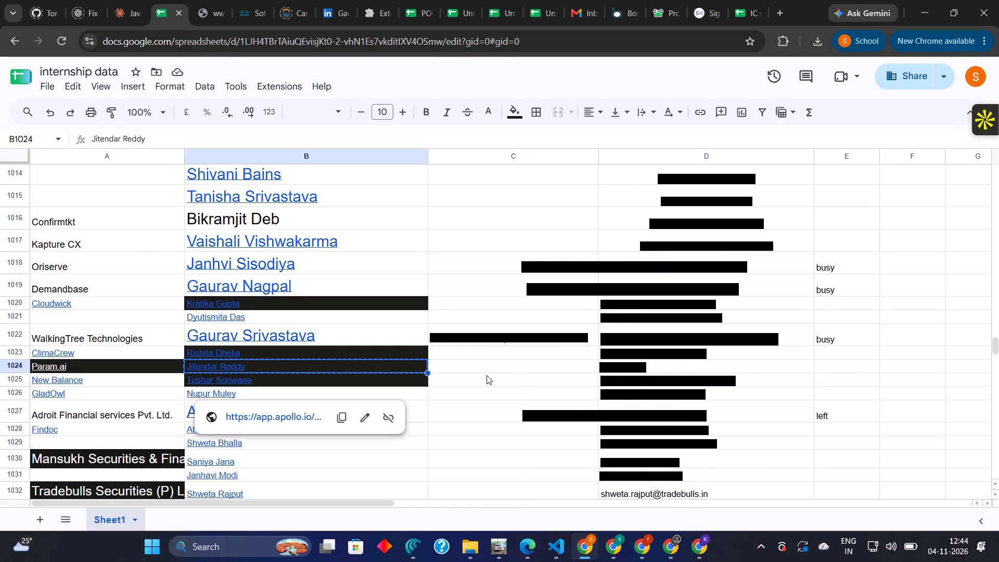
pyautogui.click(821, 367)
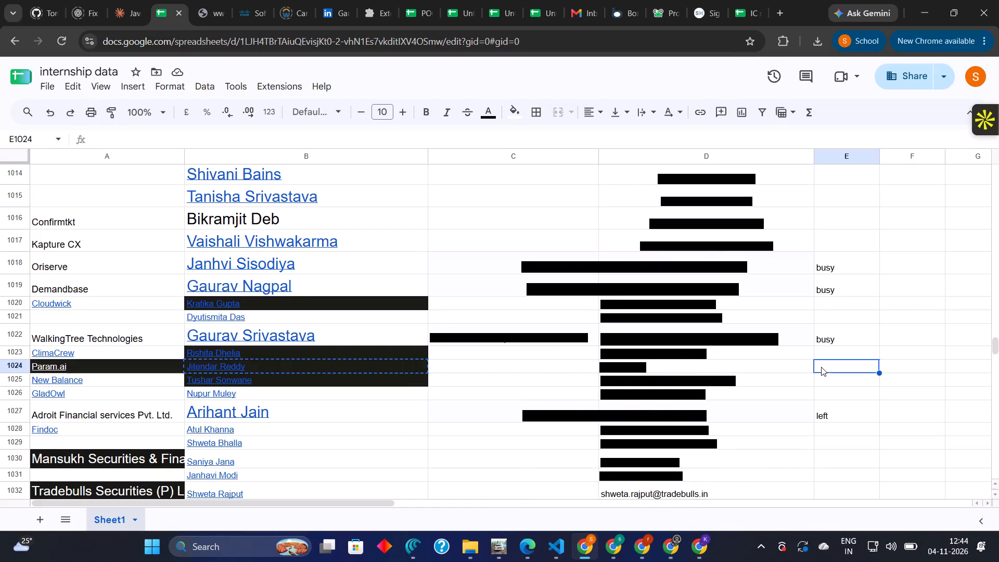
pyautogui.write('left')
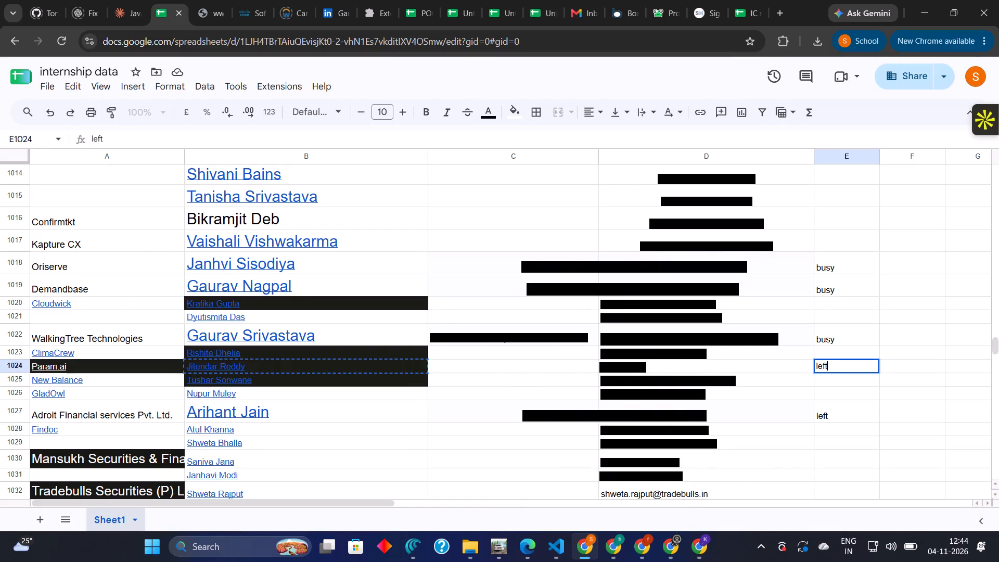
pyautogui.click(845, 428)
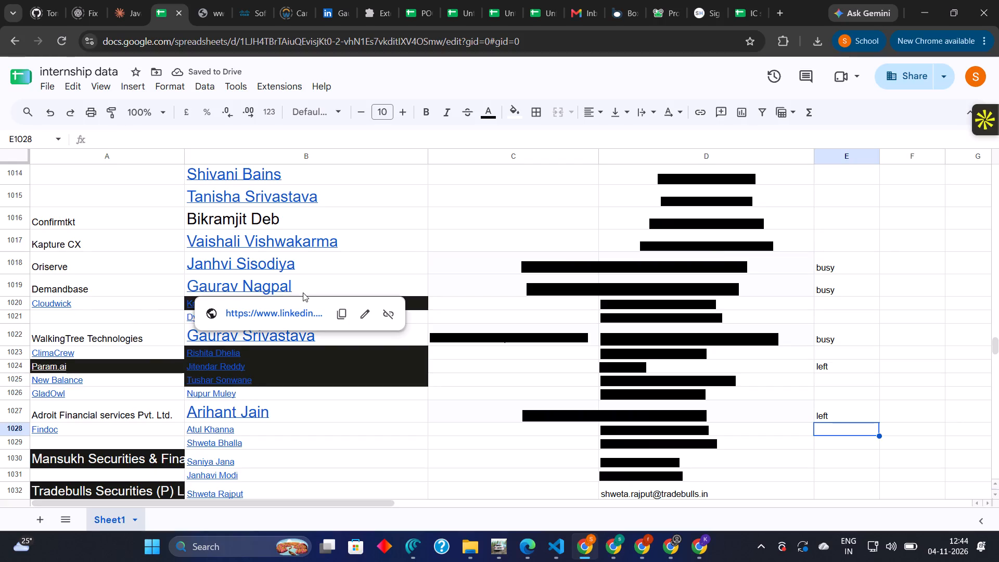
# Search LinkedIn for the Cloudwick contact from cell B1020, adding "cloud" to the name, and check the Talent Acquisition Consultant's experience.
pyautogui.click(412, 304)
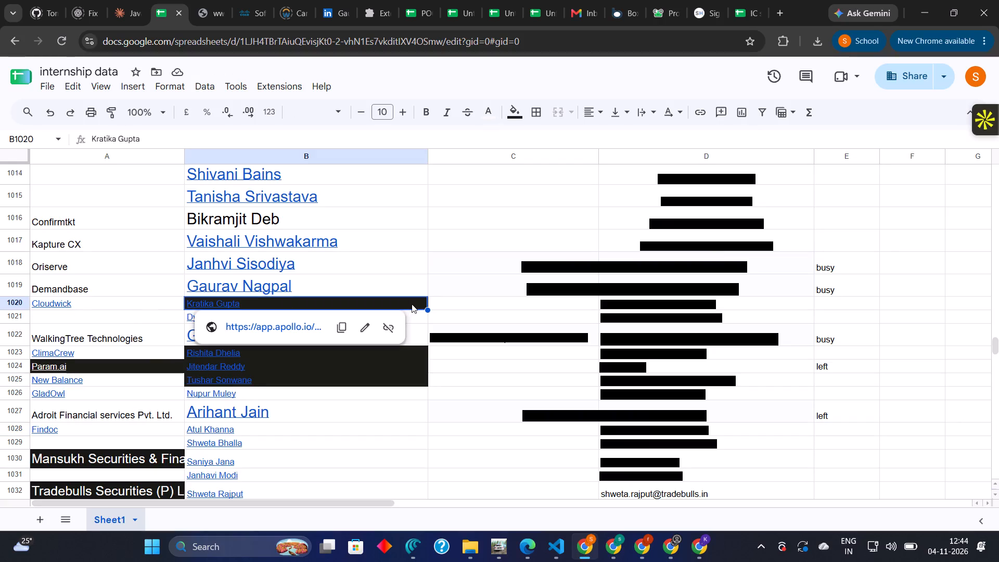
pyautogui.hotkey('ctrl', 'c')
pyautogui.click(600, 496)
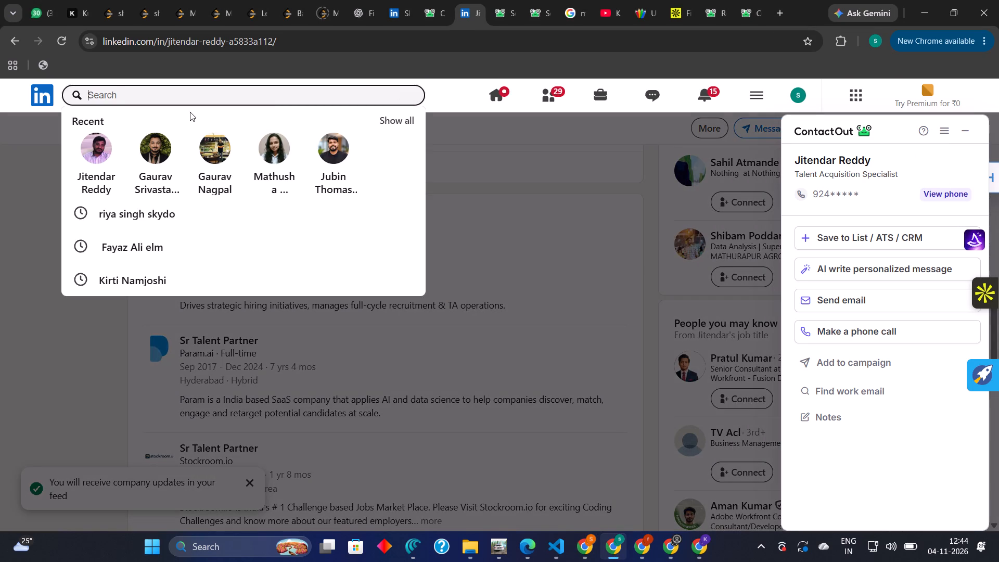
pyautogui.hotkey('ctrl', 'v')
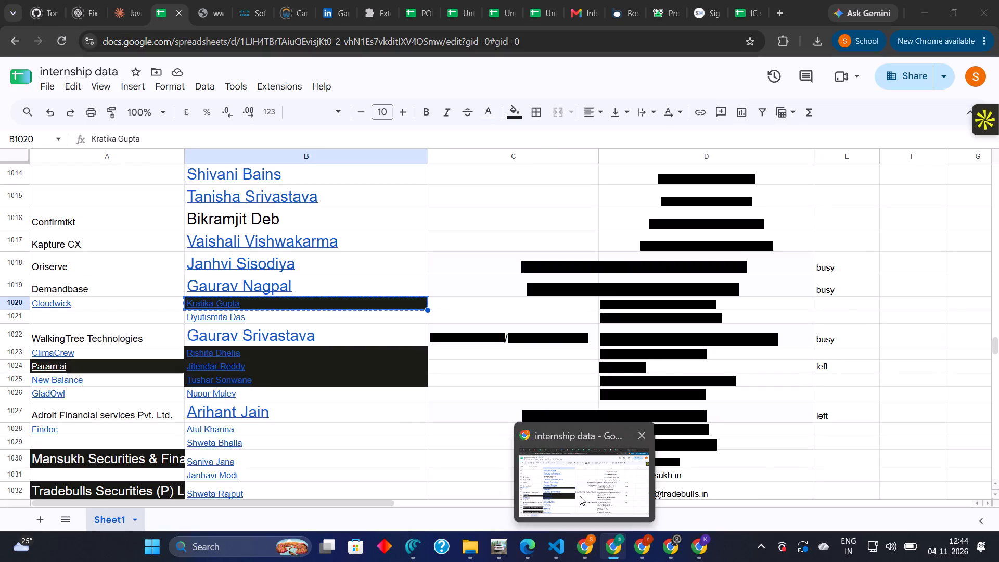
pyautogui.press('space')
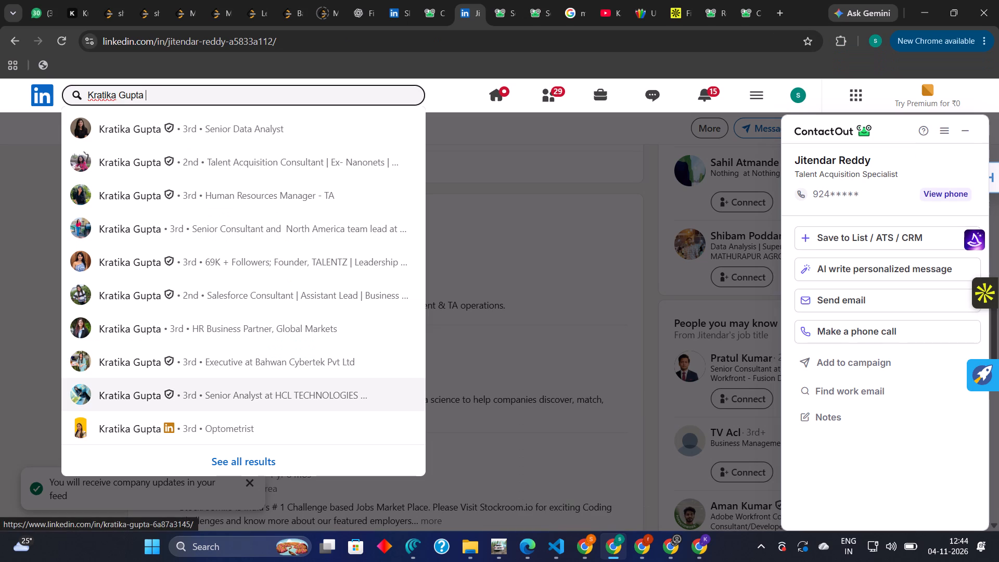
pyautogui.write('cloud')
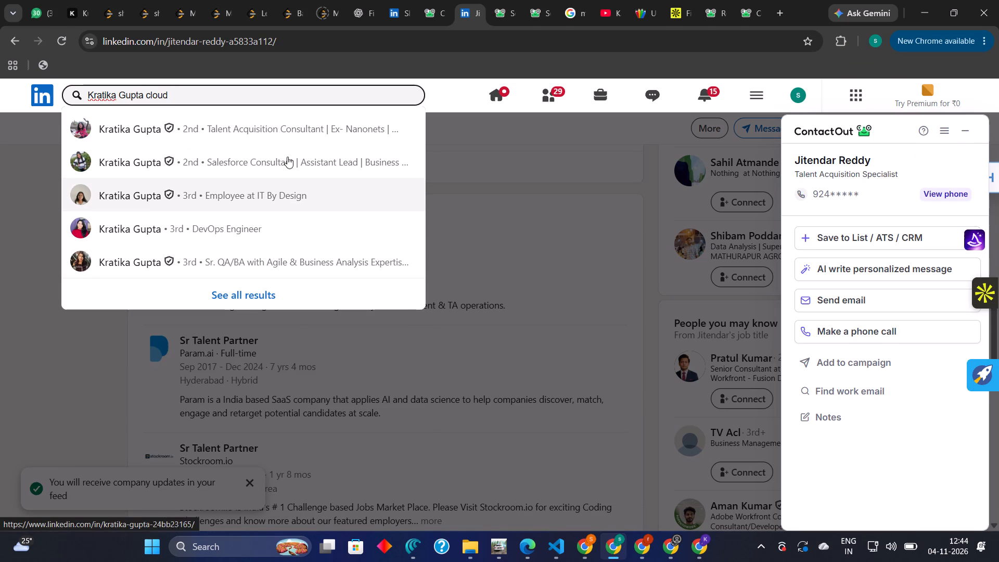
pyautogui.click(283, 135)
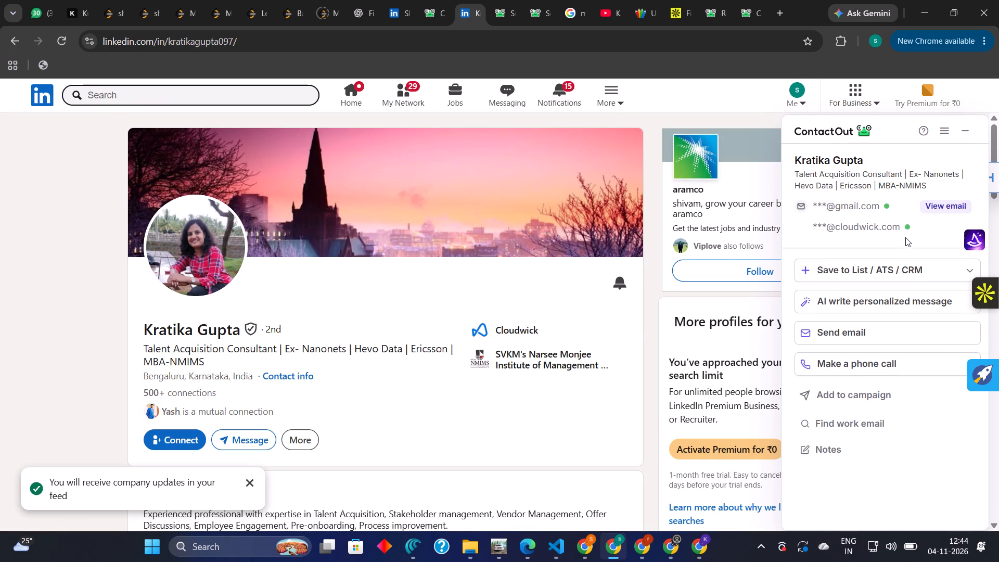
pyautogui.scroll(-3, 533, 379)
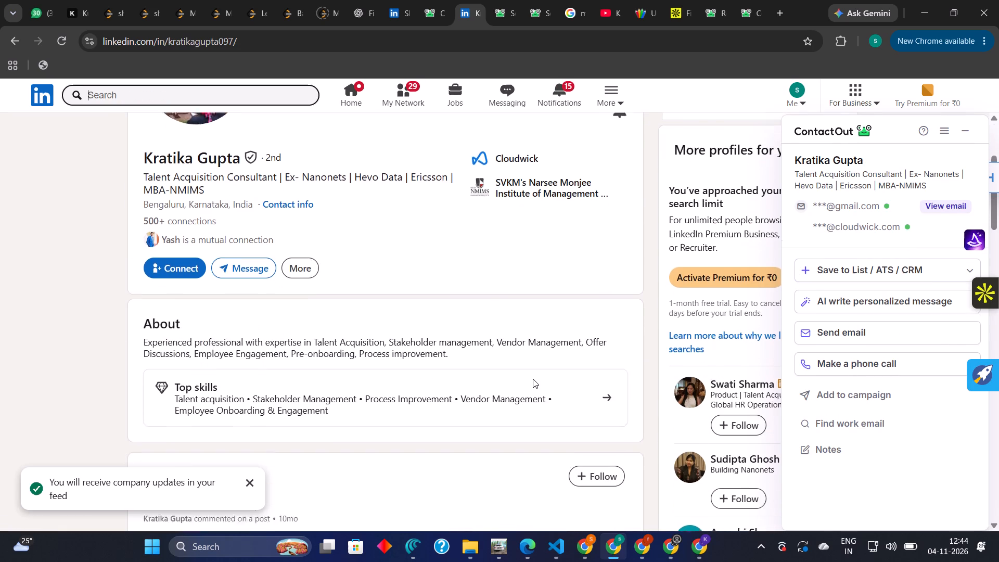
pyautogui.scroll(-3, 533, 379)
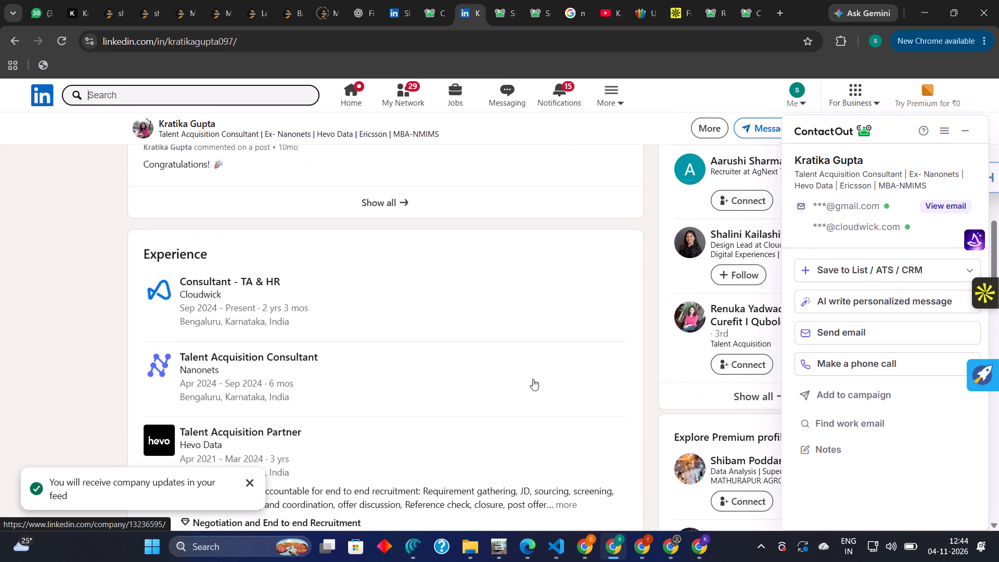
pyautogui.scroll(-2, 533, 379)
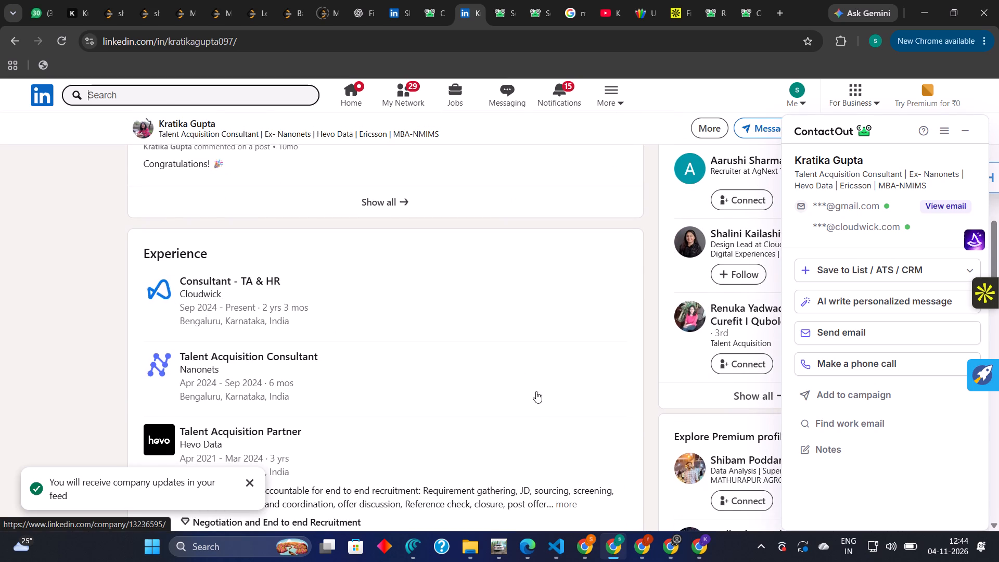
# Look up the second Cloudwick contact from cell B1021 of the spreadsheet on LinkedIn and check the People Partner's experience.
pyautogui.click(584, 505)
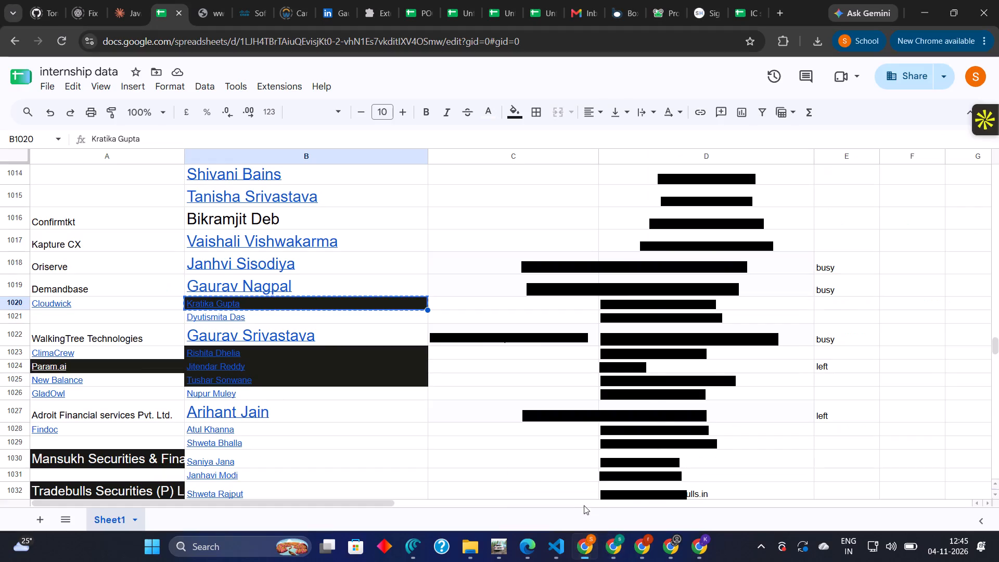
pyautogui.click(344, 317)
pyautogui.hotkey('ctrl', 'c')
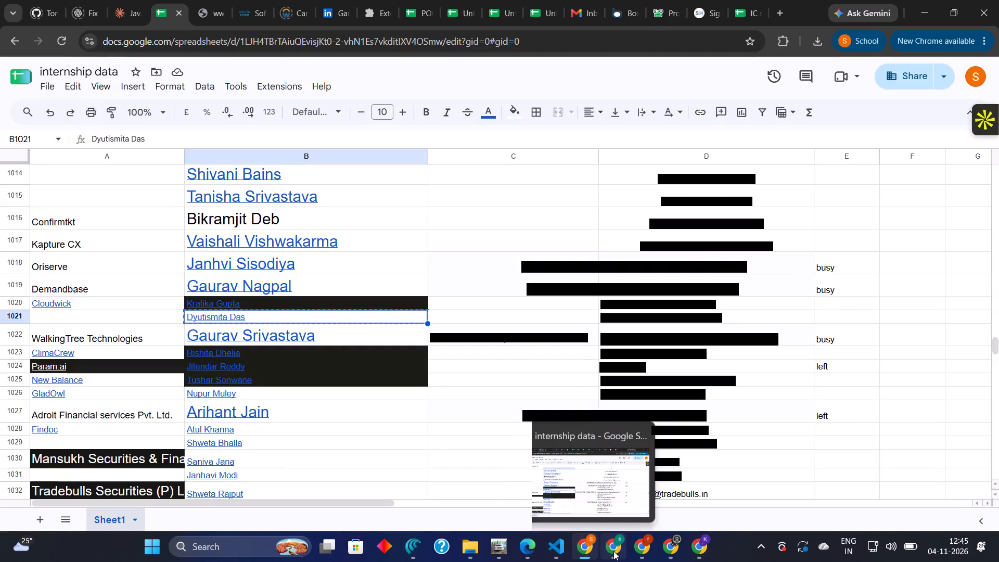
pyautogui.click(605, 471)
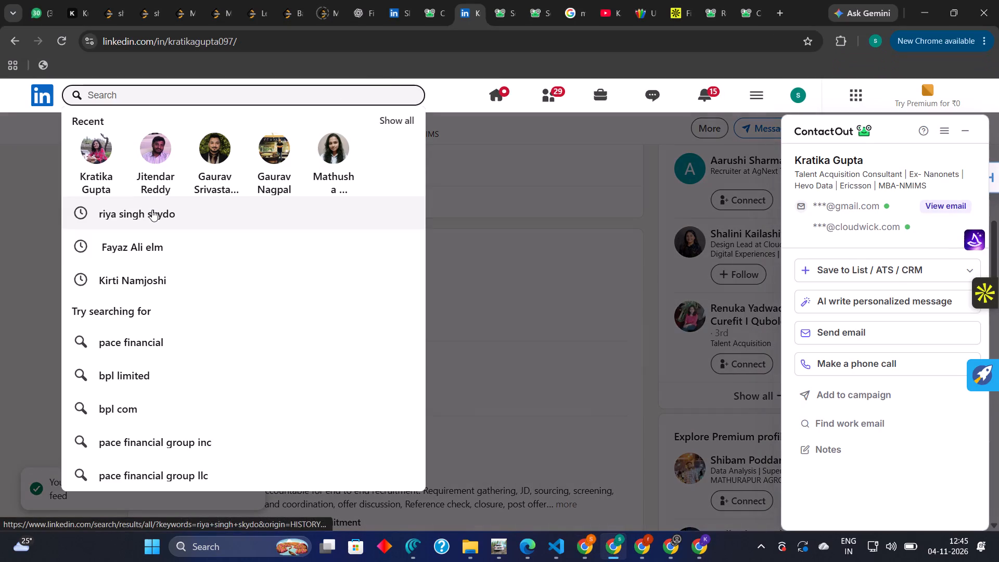
pyautogui.hotkey('ctrl', 'v')
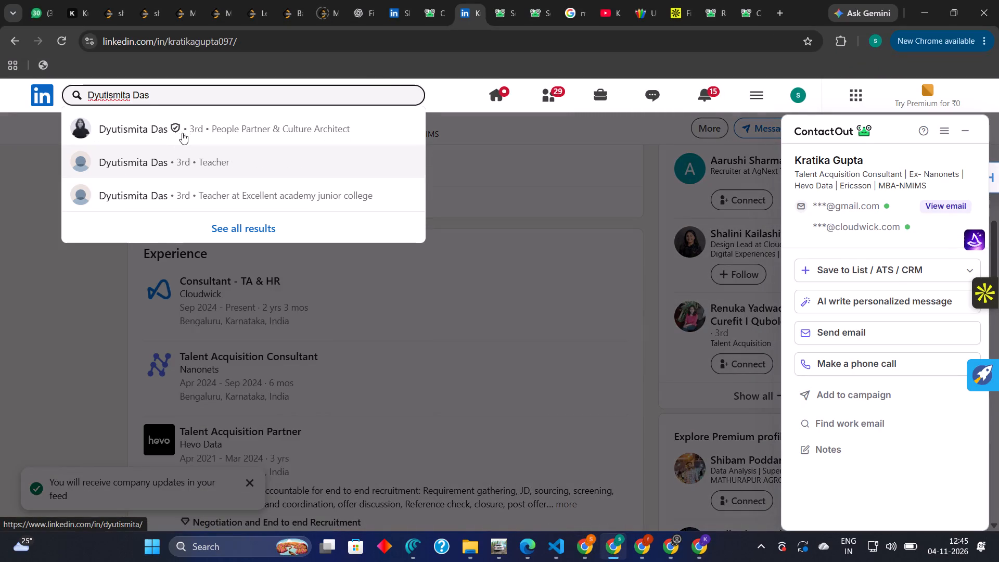
pyautogui.click(182, 128)
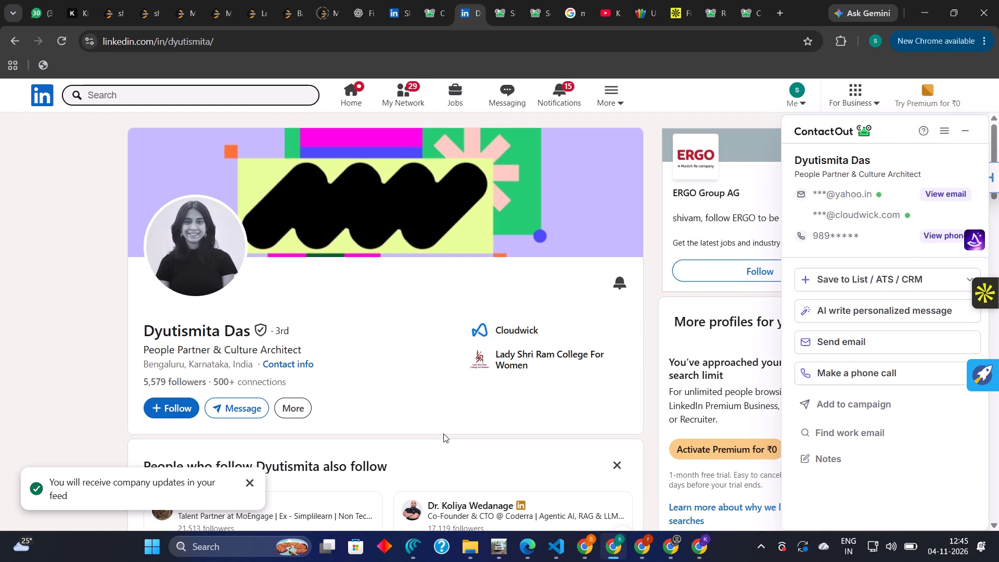
pyautogui.scroll(-7, 443, 433)
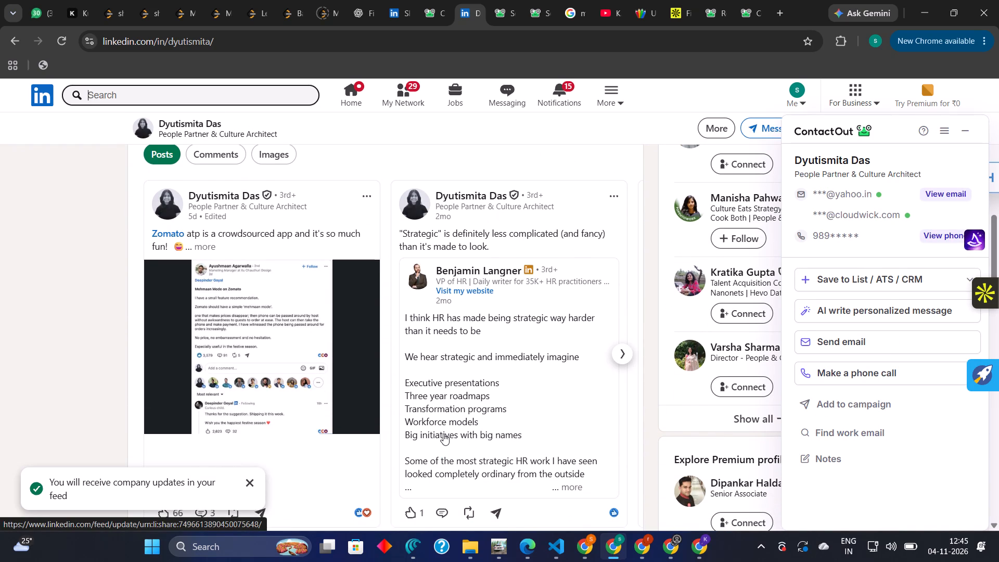
pyautogui.scroll(-2, 314, 352)
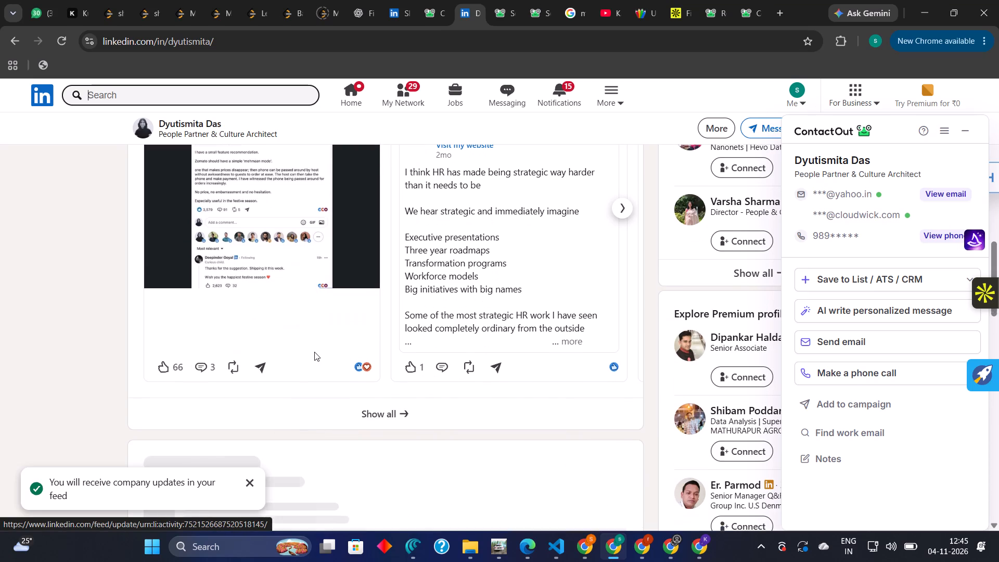
pyautogui.scroll(-3, 323, 423)
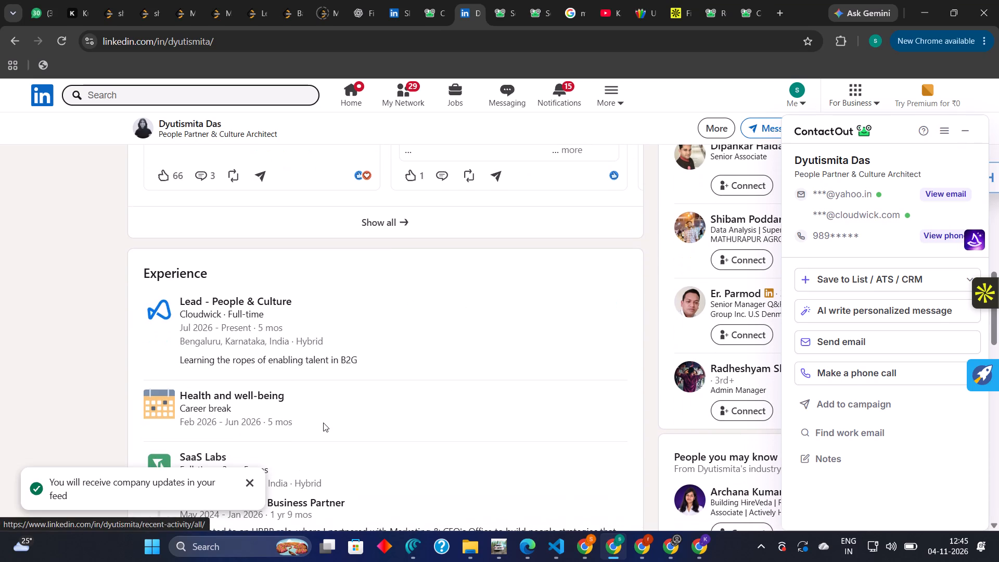
pyautogui.click(256, 469)
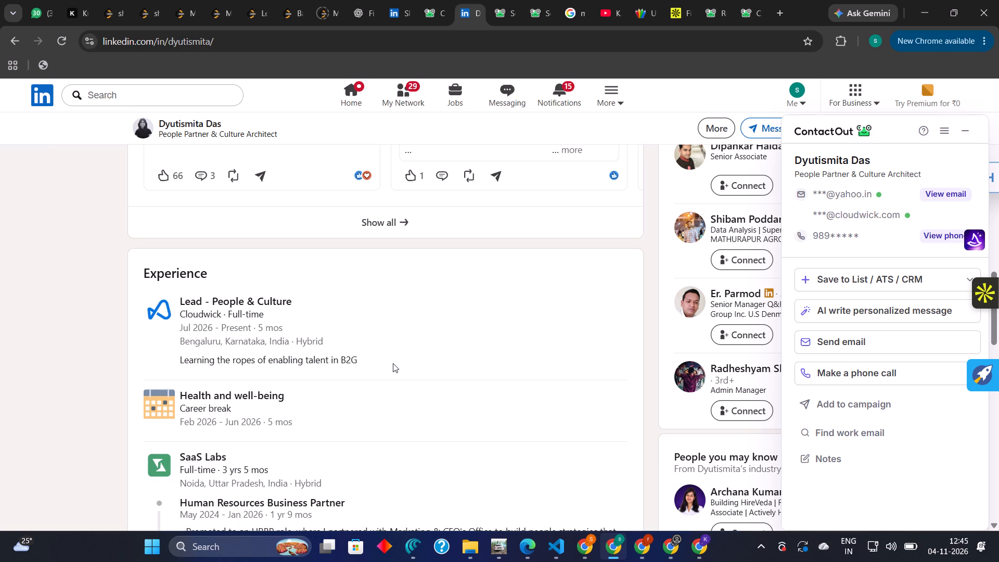
pyautogui.scroll(11, 393, 363)
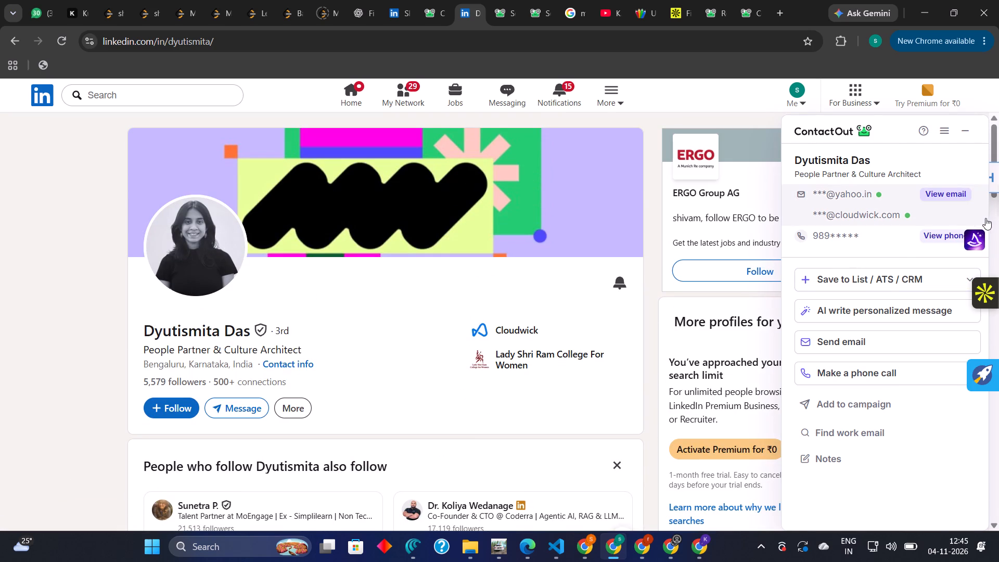
pyautogui.click(947, 229)
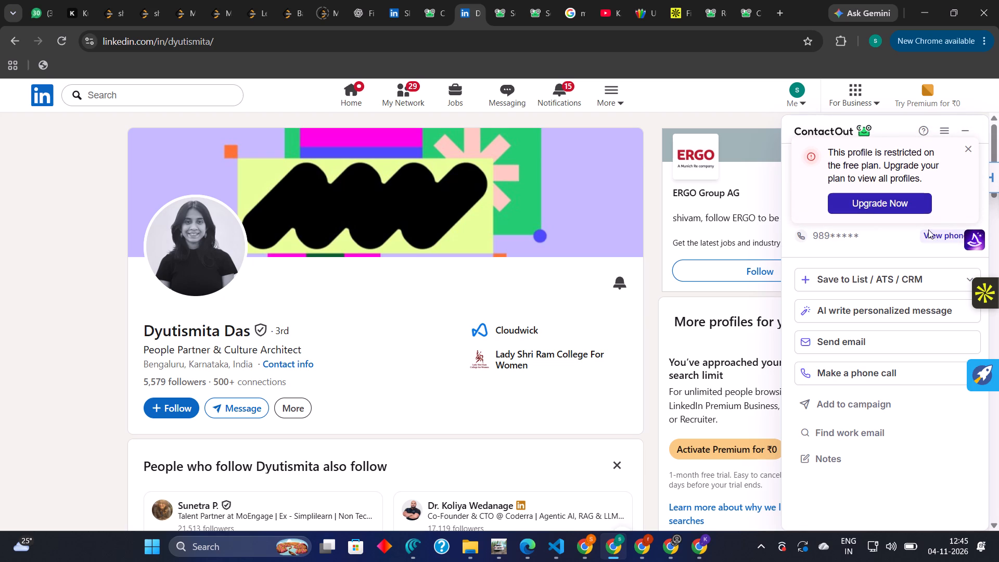
pyautogui.click(971, 149)
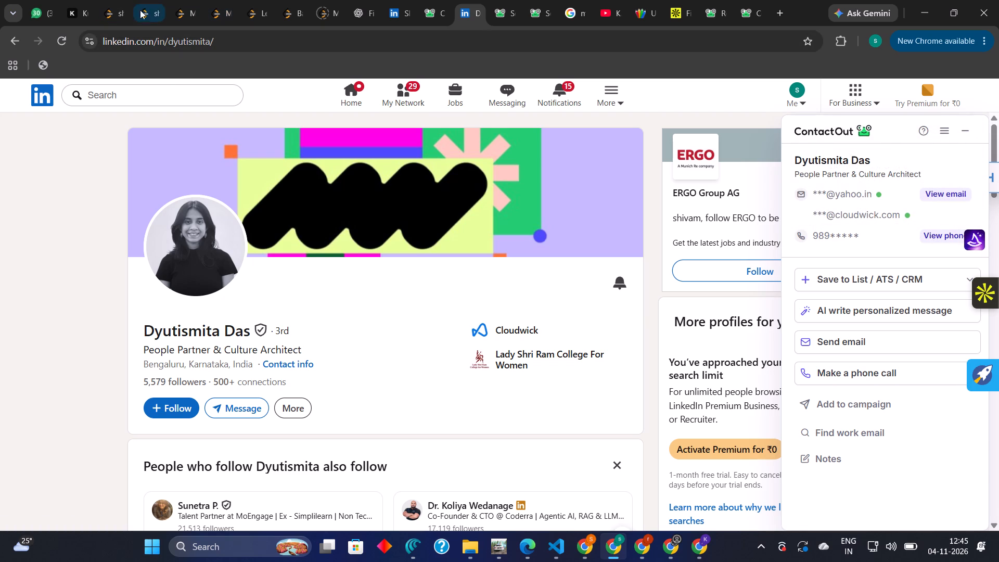
# Look up the ClimaCrew contact from cell B1023 of the internship data spreadsheet on LinkedIn and open the profile.
pyautogui.click(400, 6)
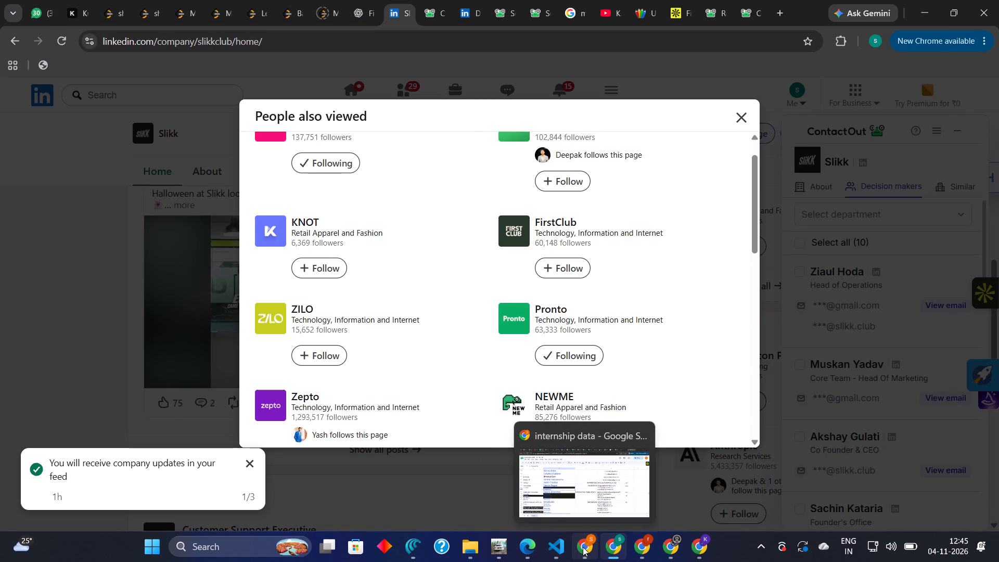
pyautogui.click(575, 502)
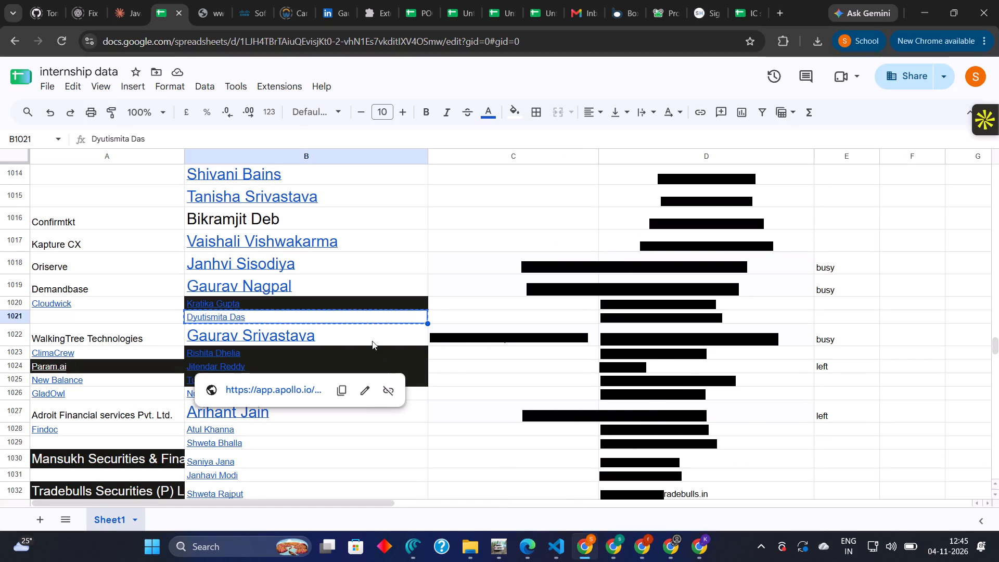
pyautogui.click(354, 353)
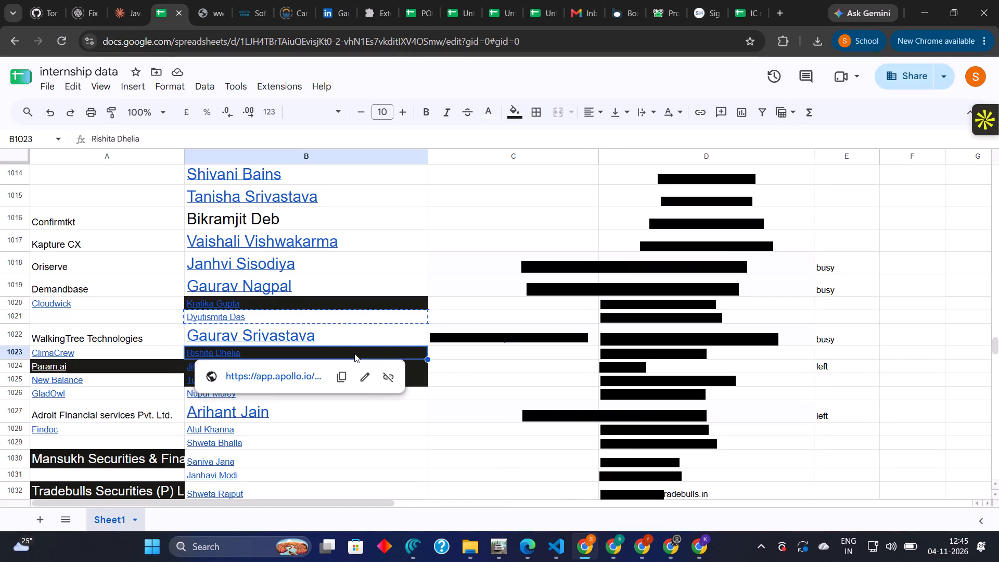
pyautogui.hotkey('ctrl', 'c')
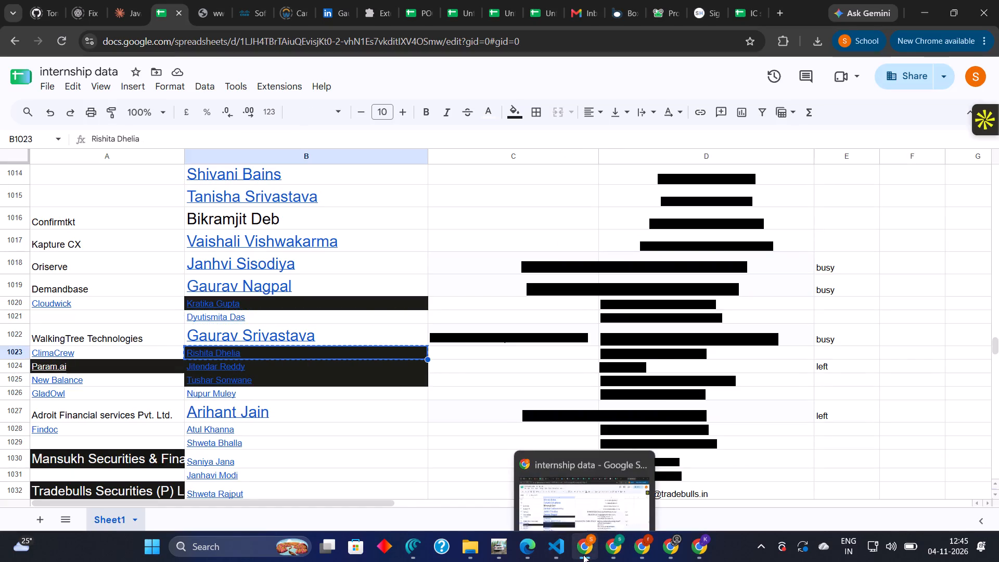
pyautogui.click(612, 488)
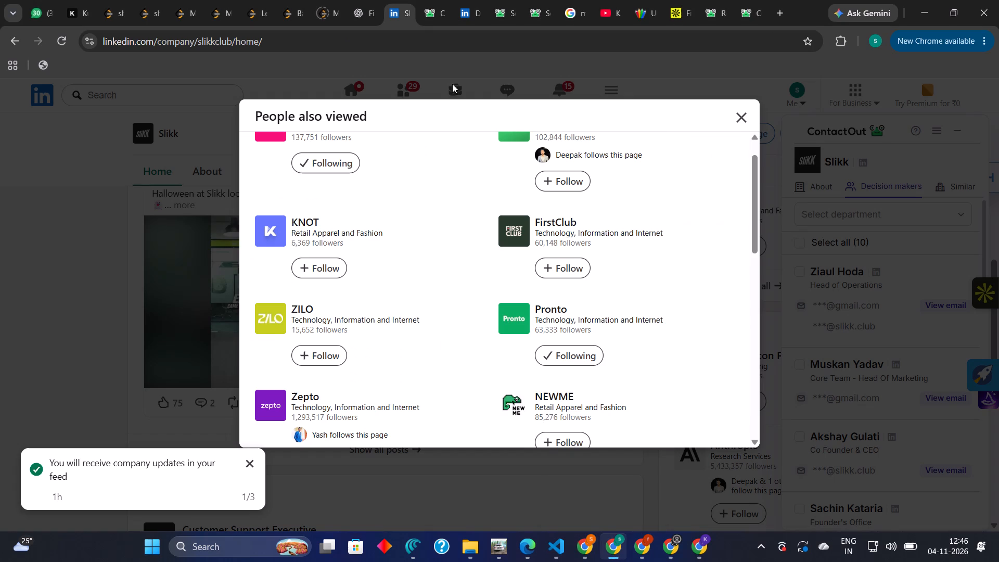
pyautogui.click(463, 8)
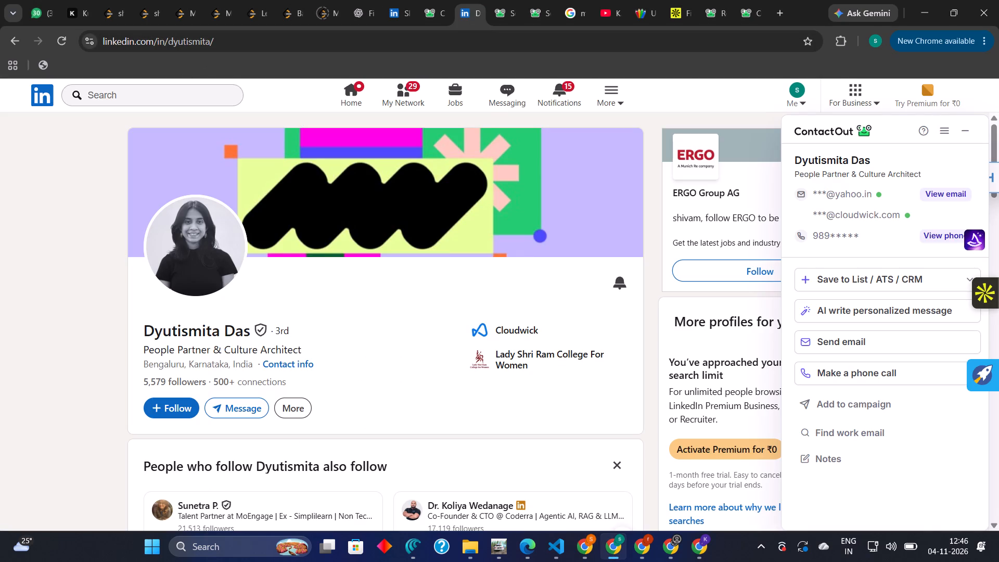
pyautogui.click(176, 89)
pyautogui.hotkey('ctrl', 'v')
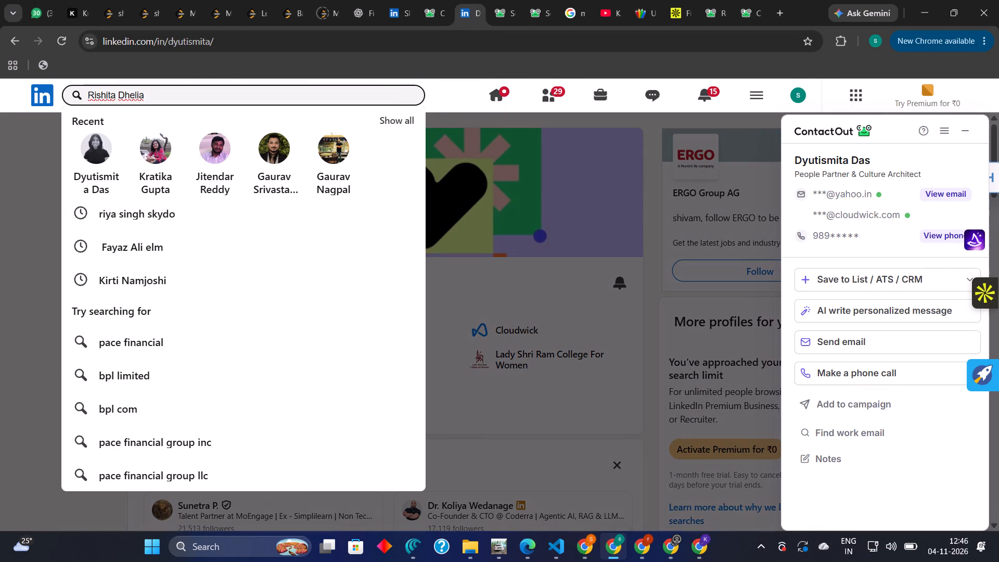
pyautogui.click(228, 118)
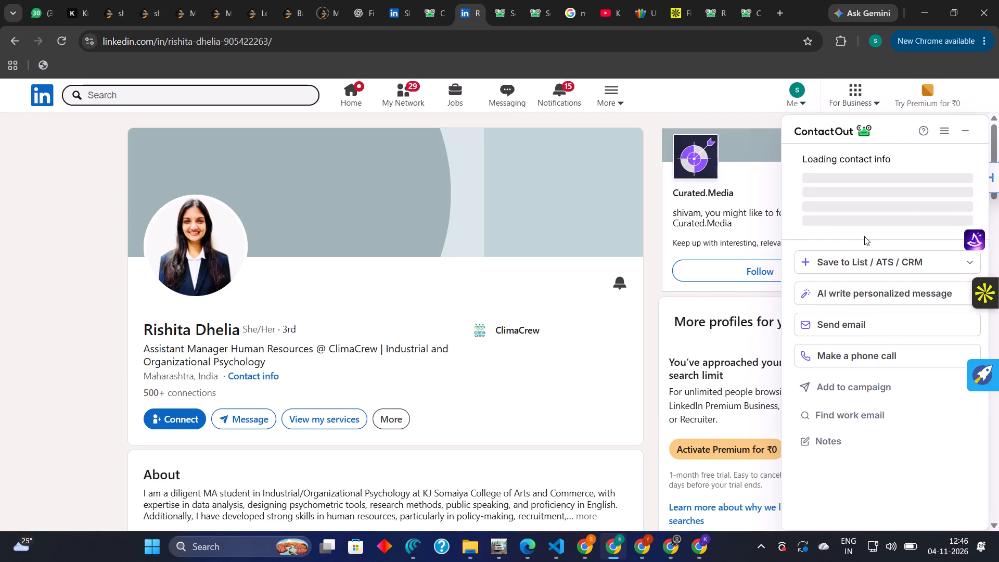
# Reveal the ClimaCrew contact's phone number in ContactOut and copy it into cell C1023 of the internship data spreadsheet.
pyautogui.click(940, 234)
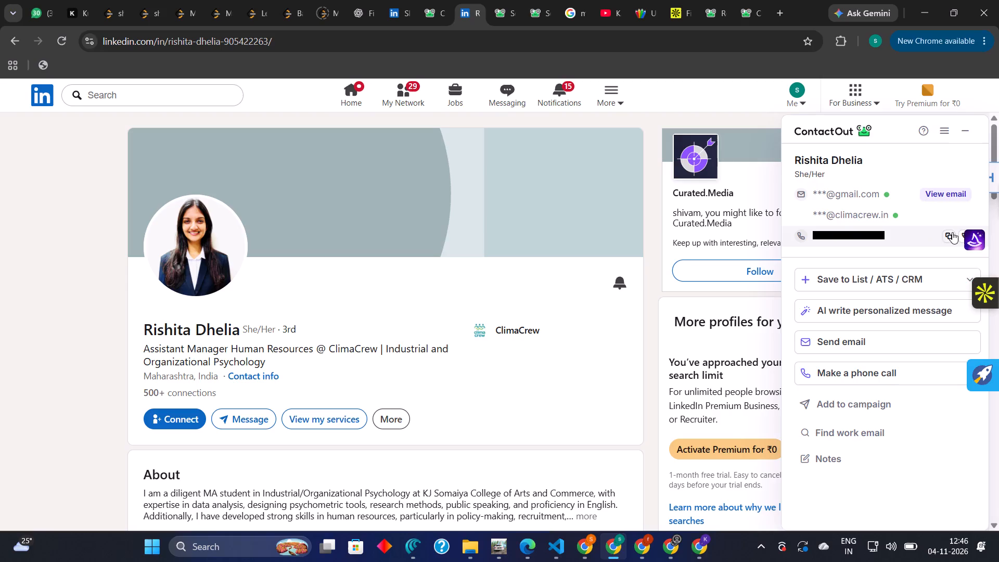
pyautogui.click(949, 235)
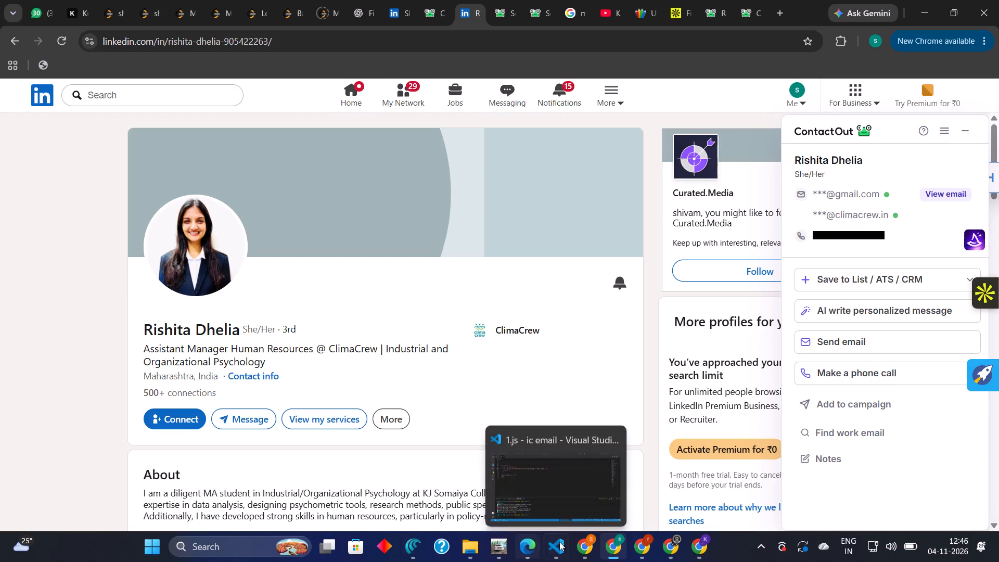
pyautogui.click(578, 518)
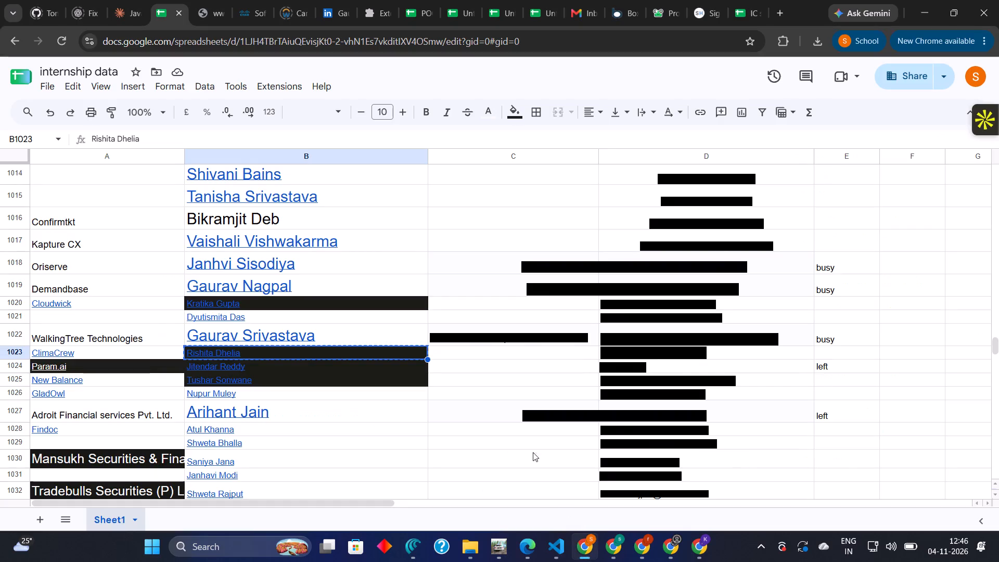
pyautogui.click(508, 351)
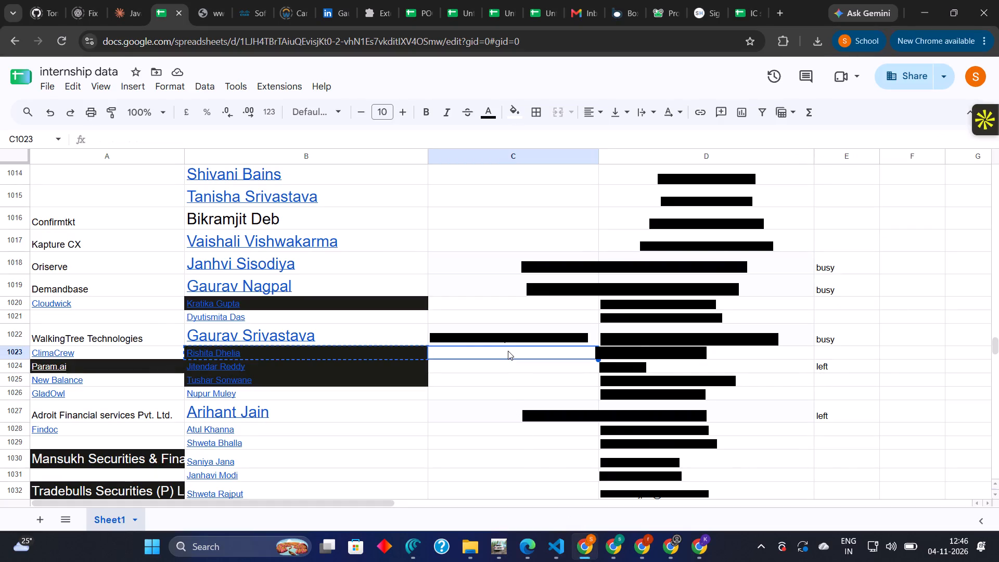
pyautogui.hotkey('ctrl', 'v')
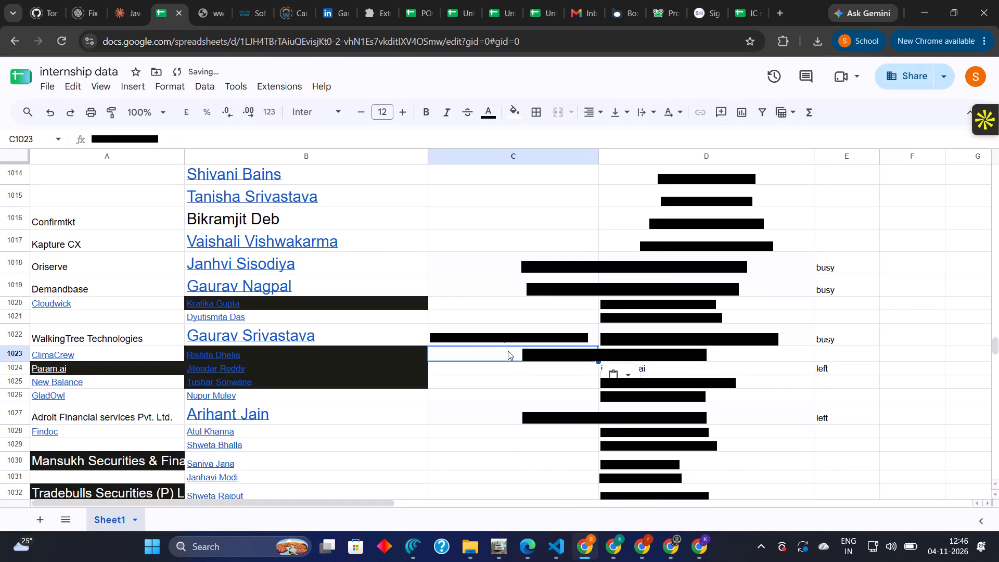
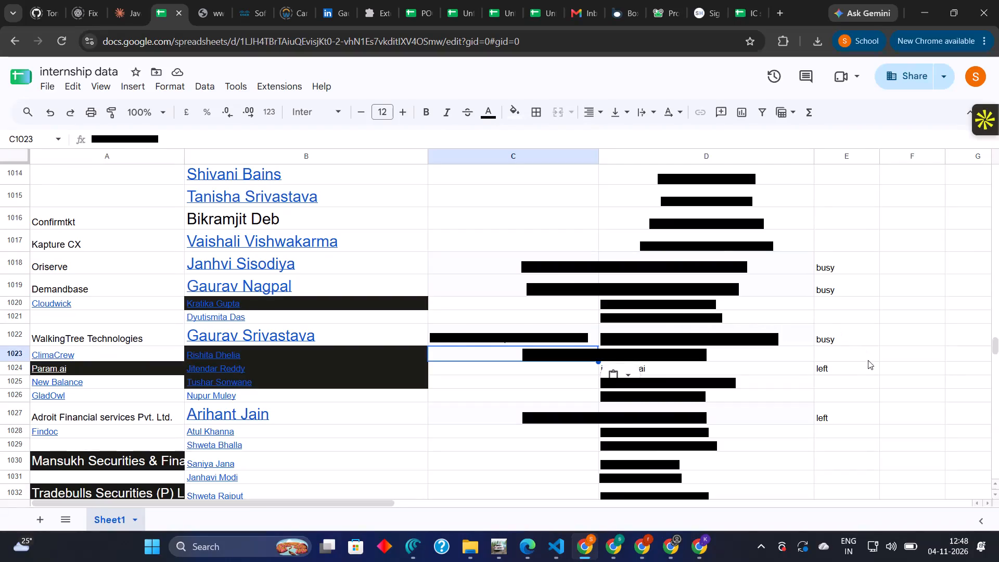
# Enter the status "aa sakti h" for the ClimaCrew contact in cell E1023 of the internship data spreadsheet.
pyautogui.click(863, 349)
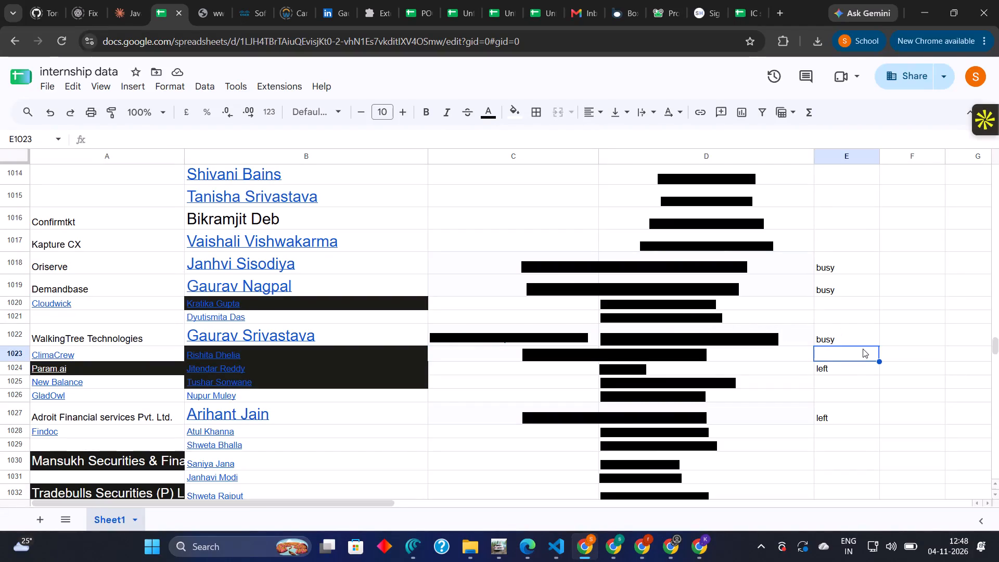
pyautogui.write('aa sakti h')
pyautogui.click(848, 411)
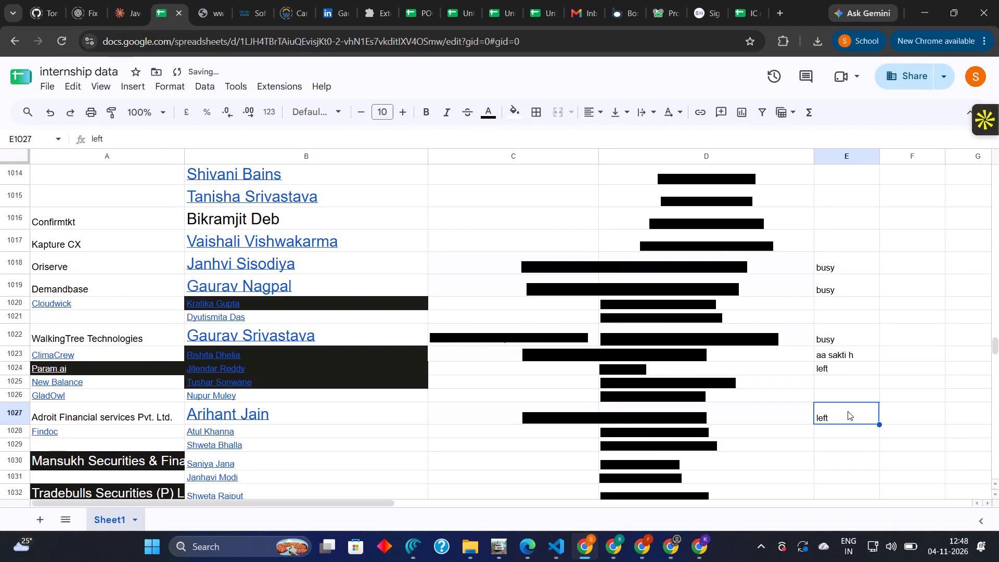
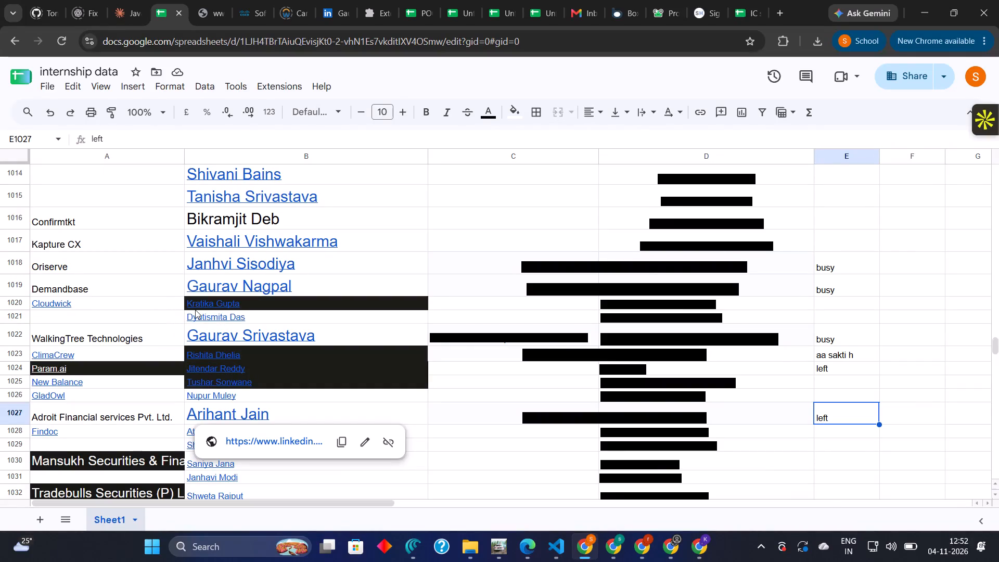
# In the LinkedIn browser window, follow the ClimaCrew company page from the HR contact's experience section and return to the contact's profile.
pyautogui.click(161, 351)
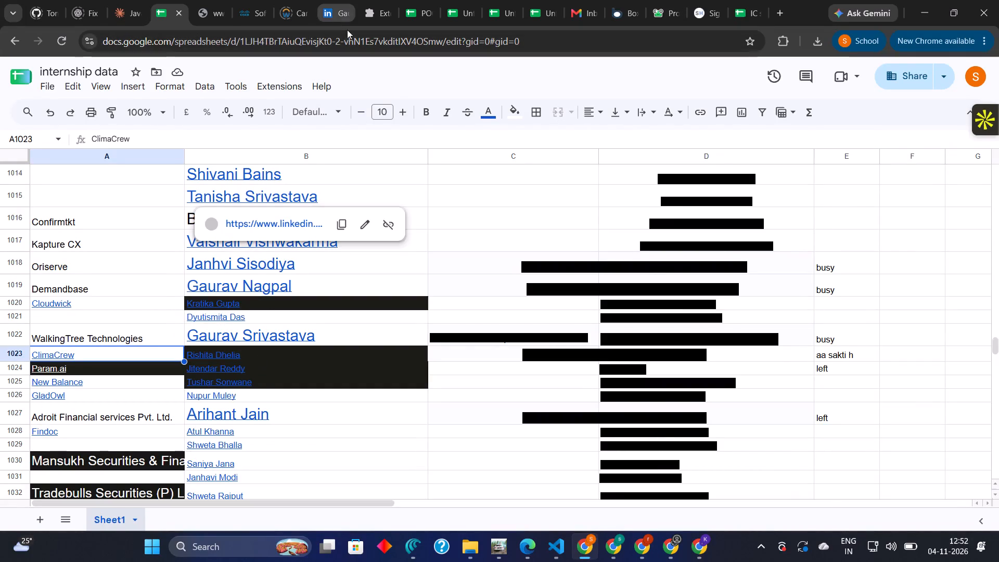
pyautogui.click(620, 547)
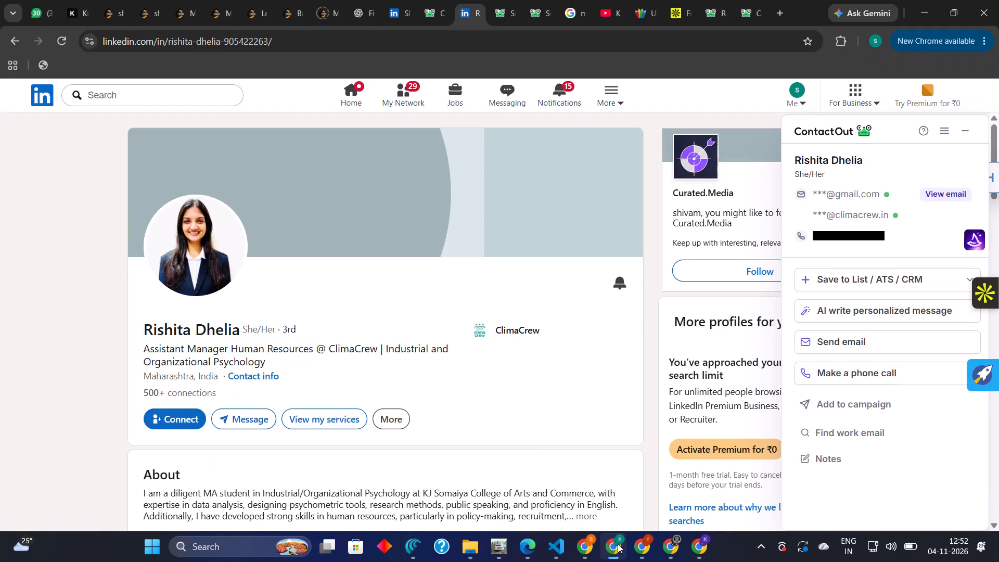
pyautogui.click(526, 331)
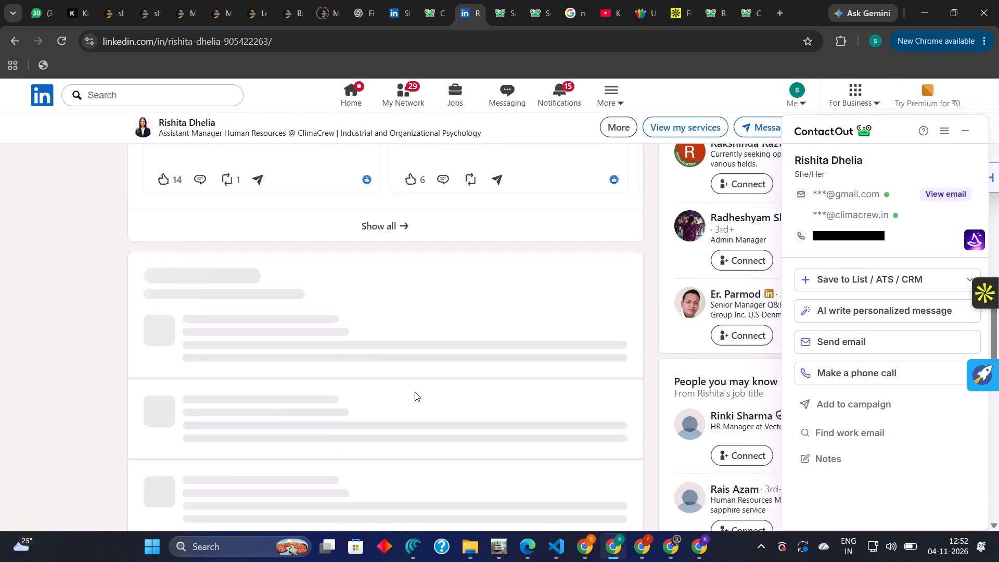
pyautogui.click(210, 211)
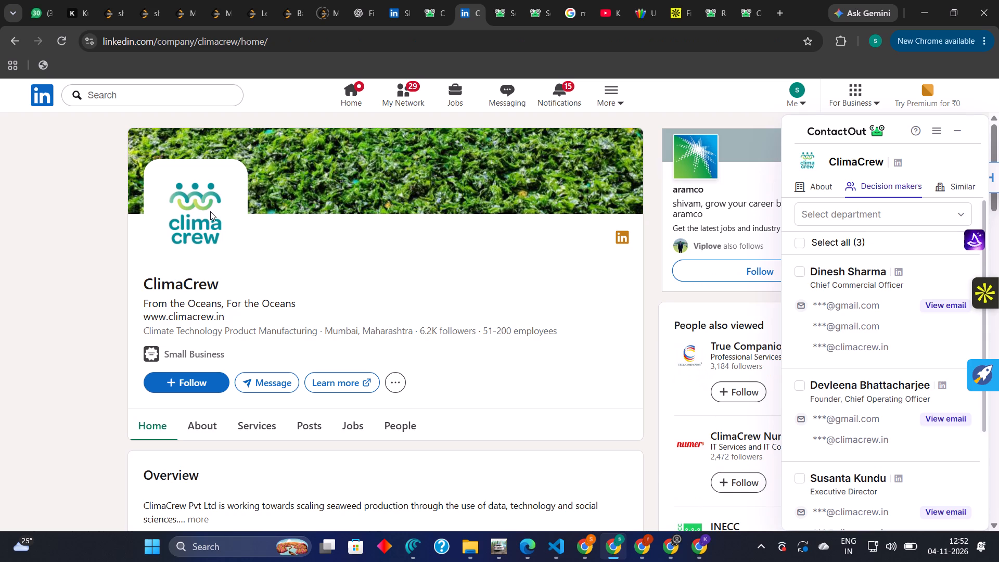
pyautogui.click(198, 371)
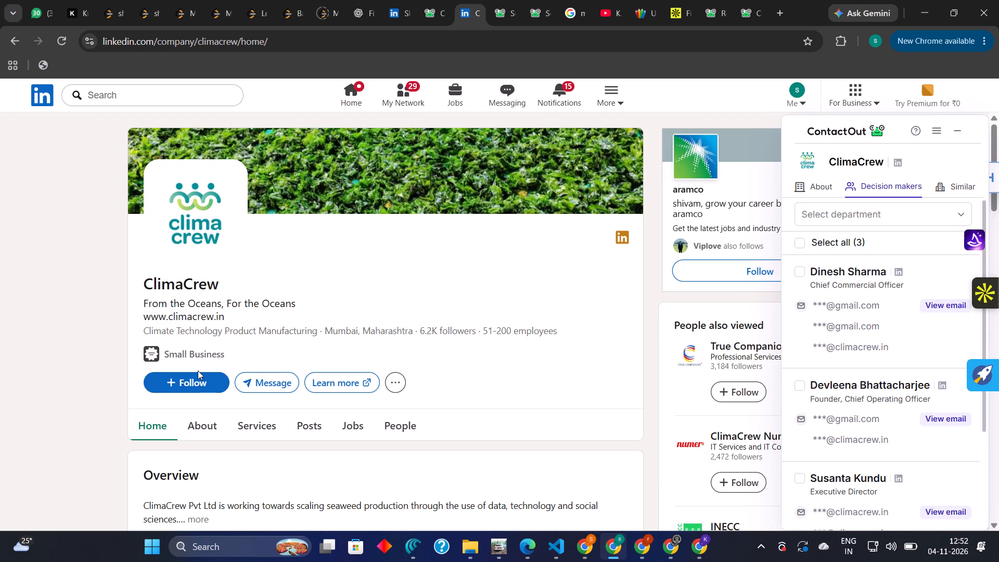
pyautogui.click(197, 382)
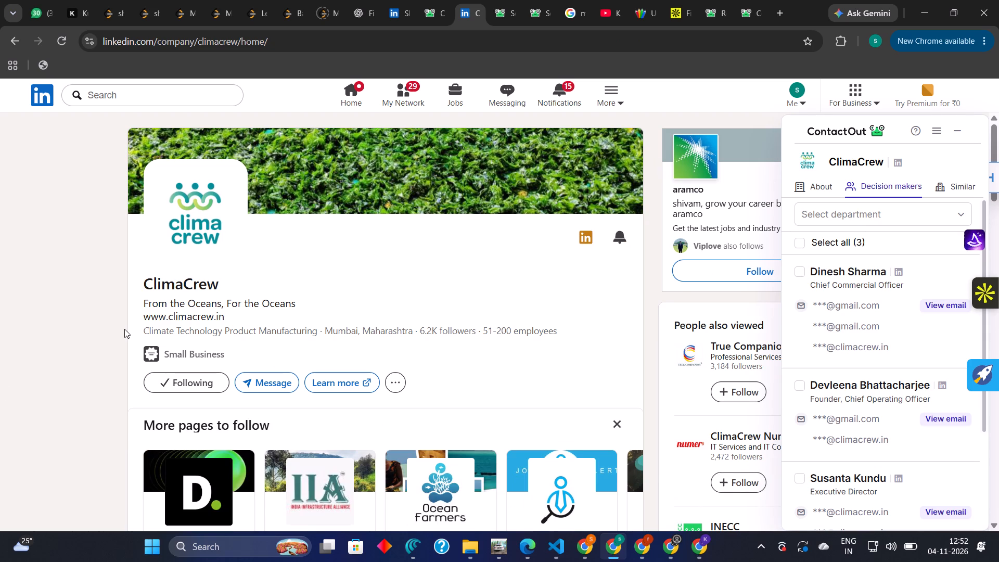
pyautogui.hscroll(8, 124, 329)
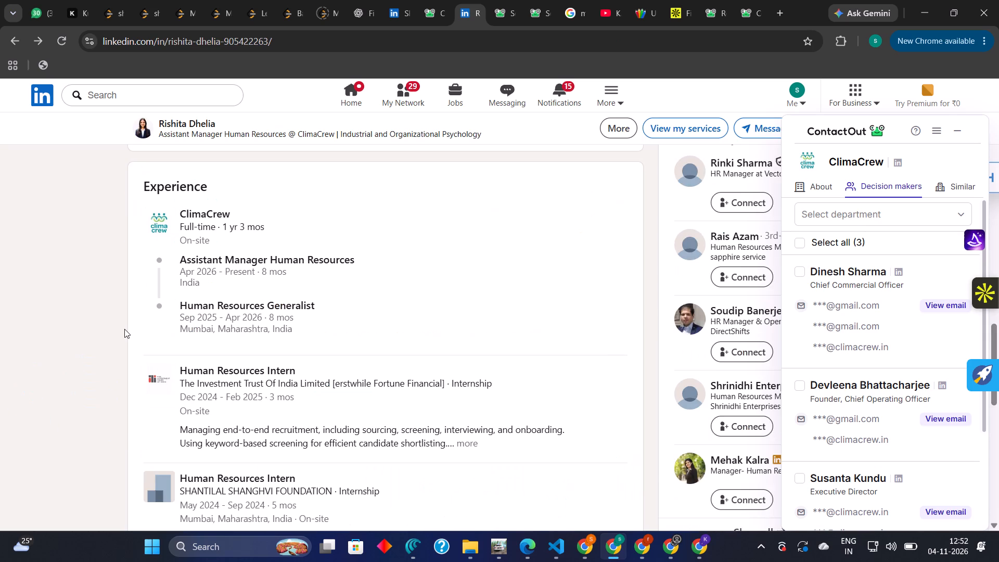
pyautogui.scroll(7, 124, 329)
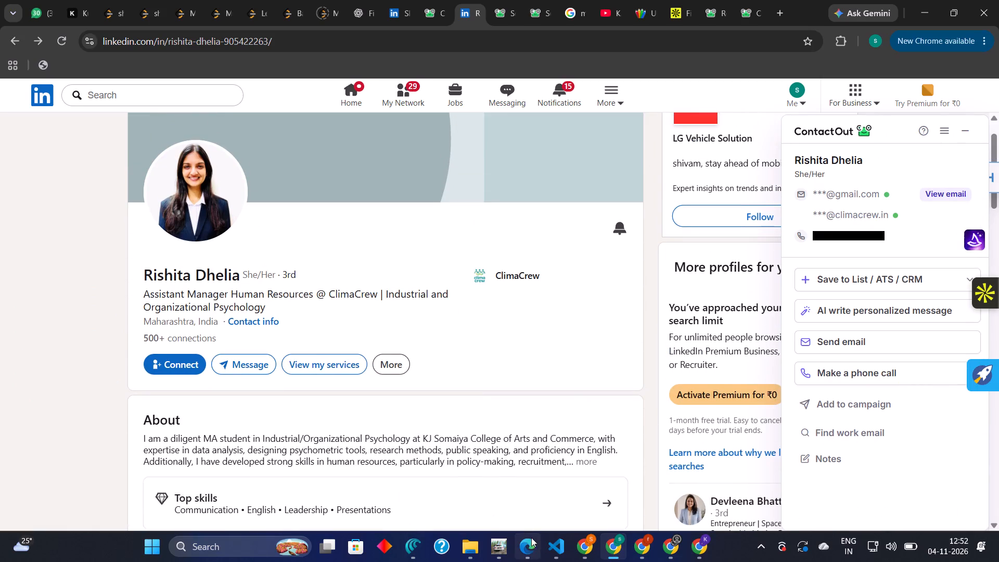
# Back in the internship data spreadsheet, copy the GladOwl contact's name from cell B1026.
pyautogui.click(580, 551)
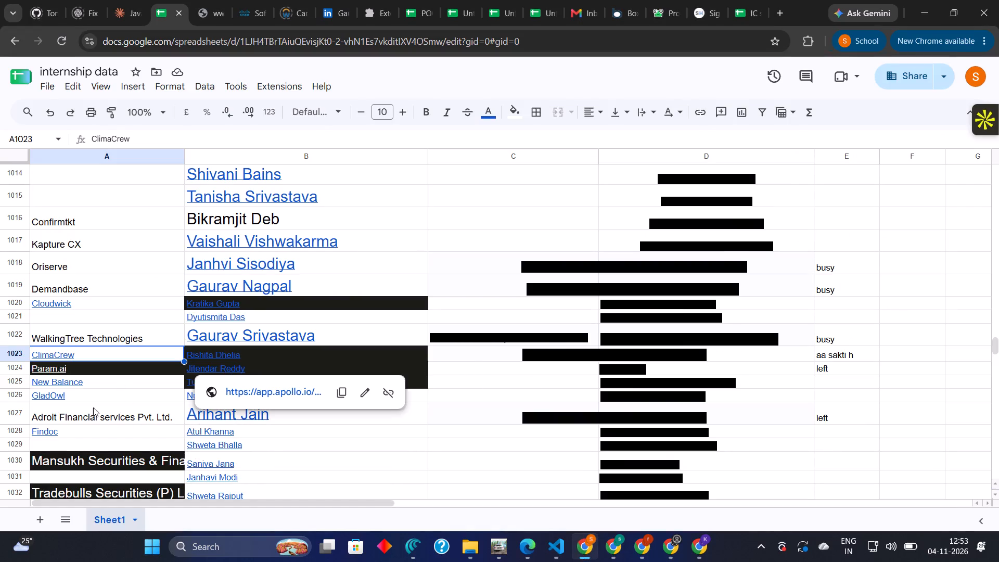
pyautogui.click(436, 420)
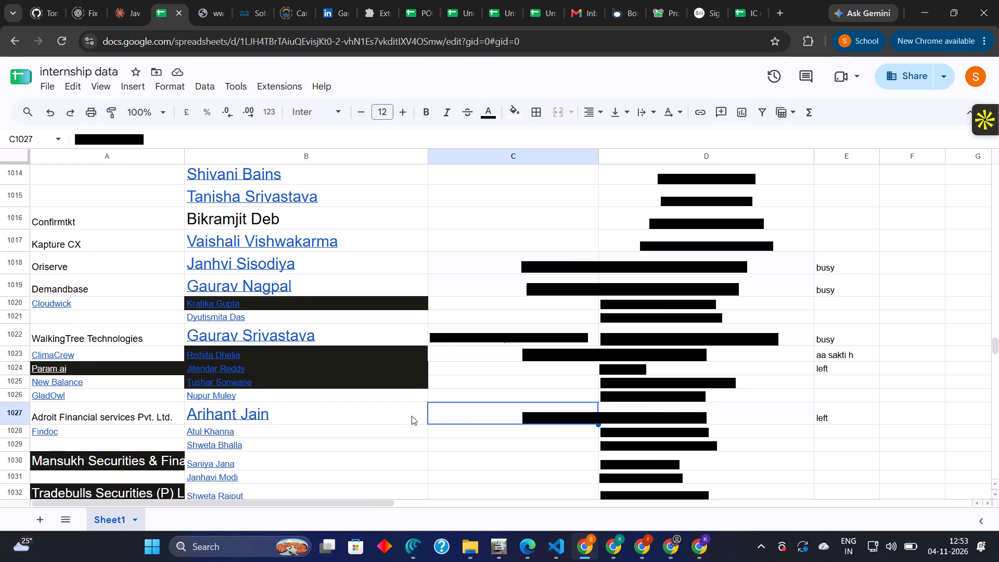
pyautogui.click(322, 395)
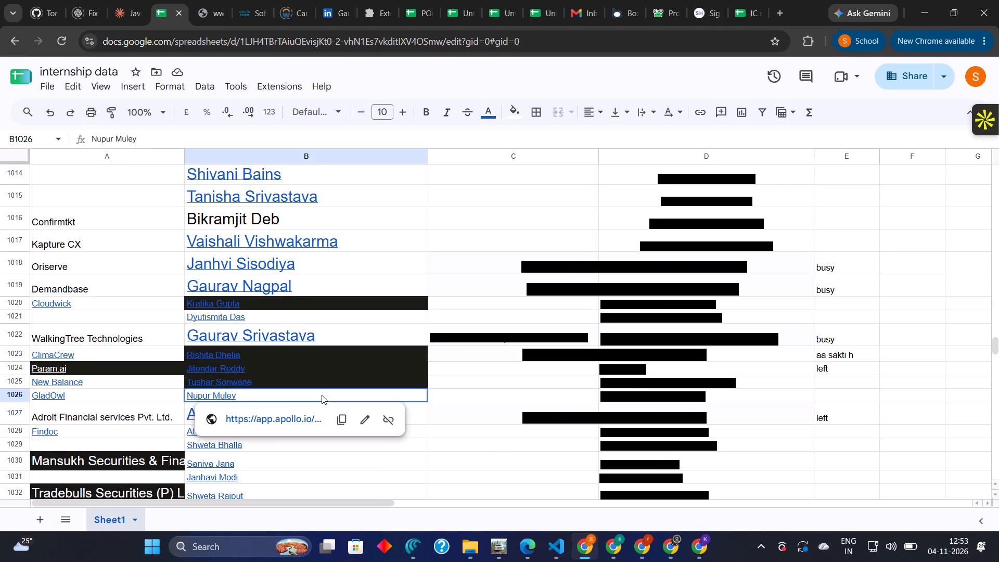
pyautogui.hotkey('ctrl', 'c')
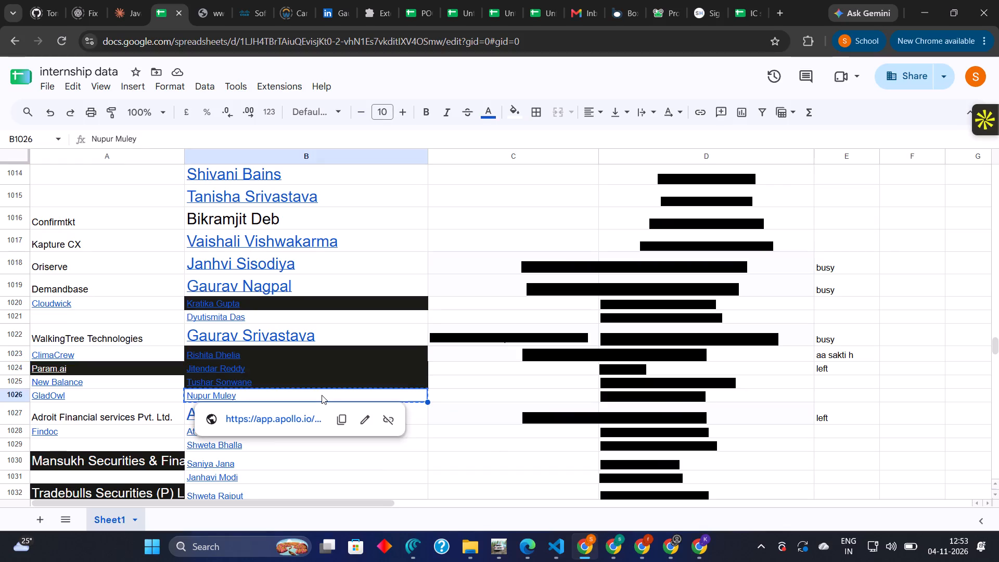
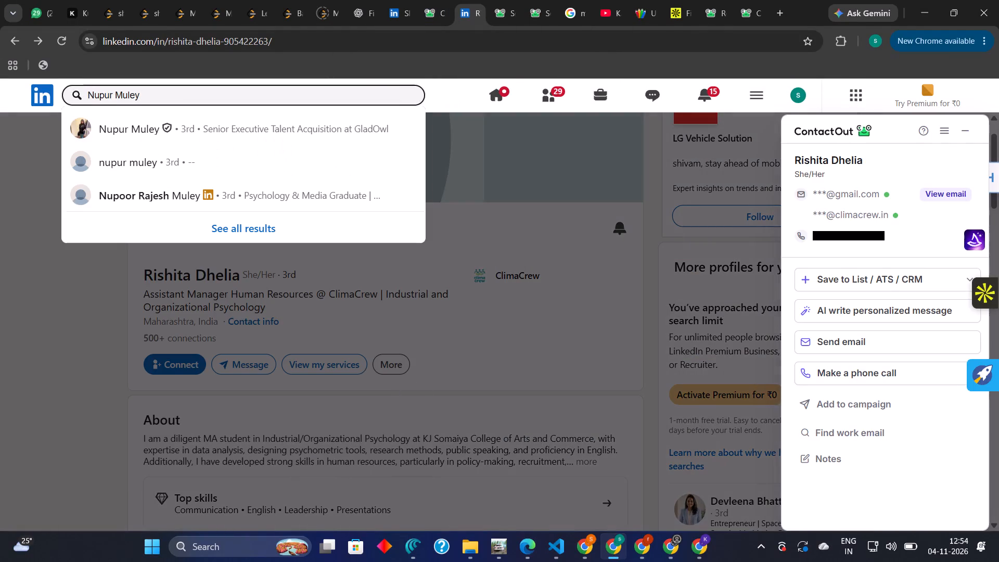
# Open the LinkedIn profile of the GladOwl Senior Executive Talent Acquisition contact and reveal their phone number in ContactOut.
pyautogui.click(232, 133)
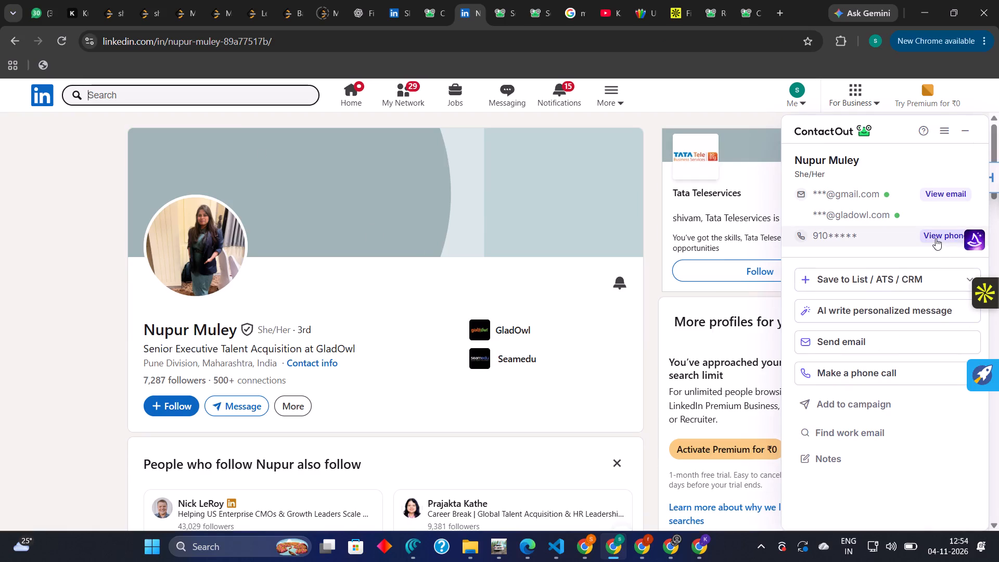
pyautogui.click(936, 238)
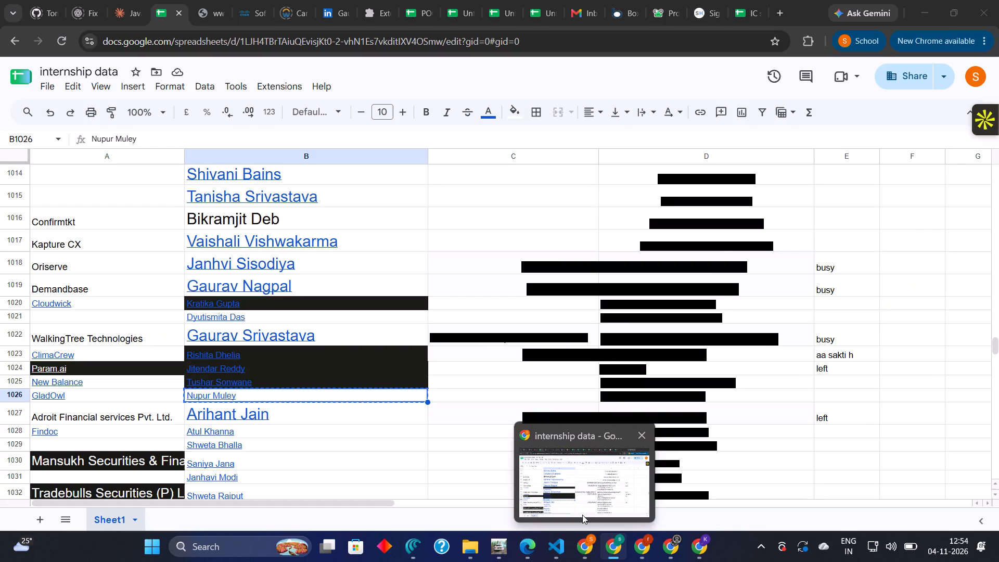
# Return to the internship data spreadsheet and select the Findoc contact's name in cell B1028.
pyautogui.click(582, 515)
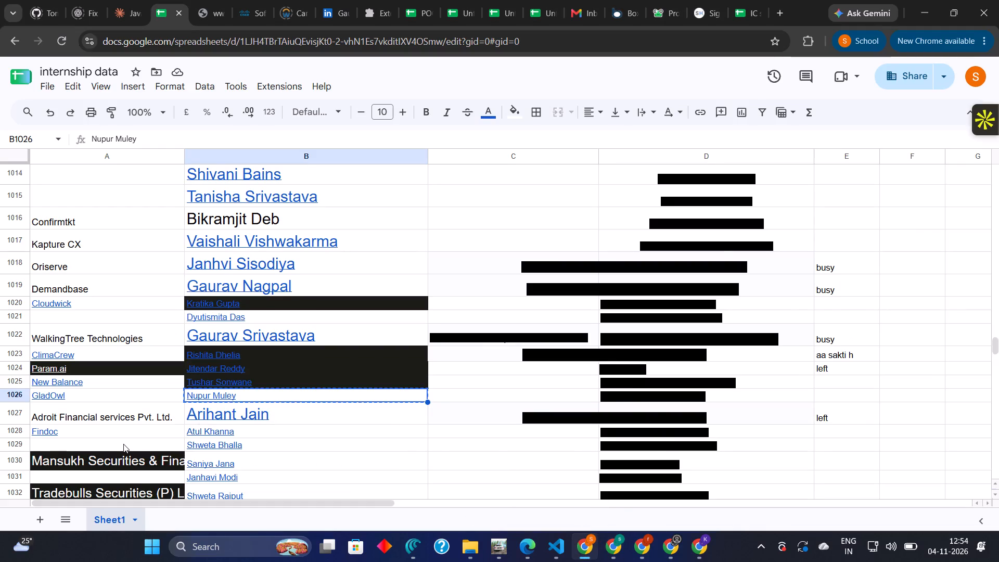
pyautogui.click(263, 429)
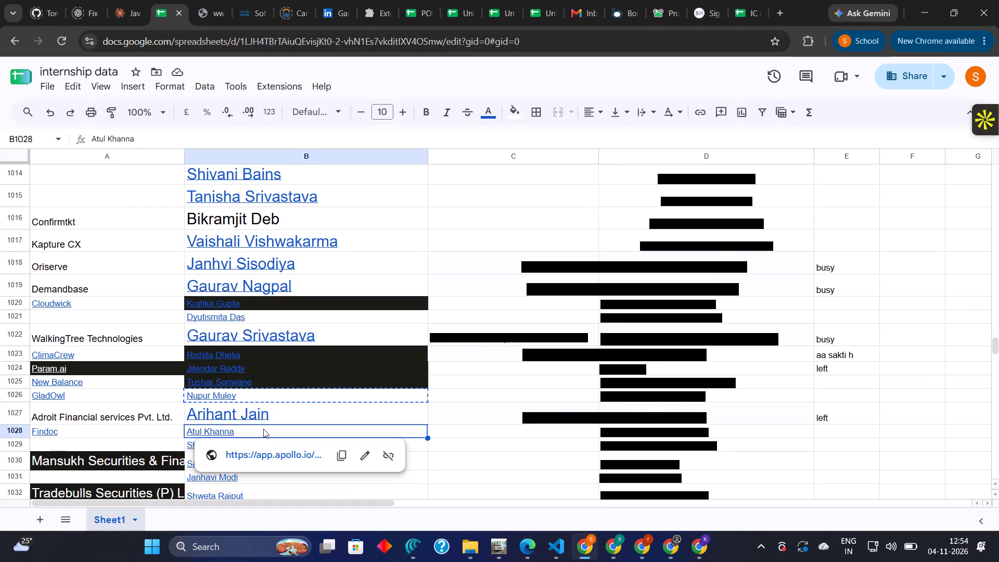
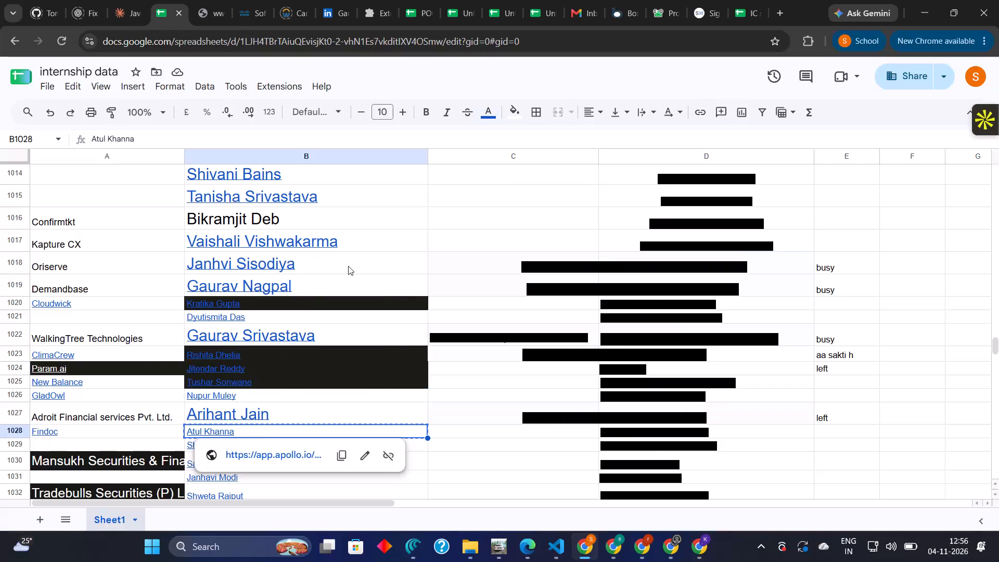
# Search LinkedIn for the B1028 contact's name plus "findoc" and open the matching recruitment specialist's profile.
pyautogui.click(622, 549)
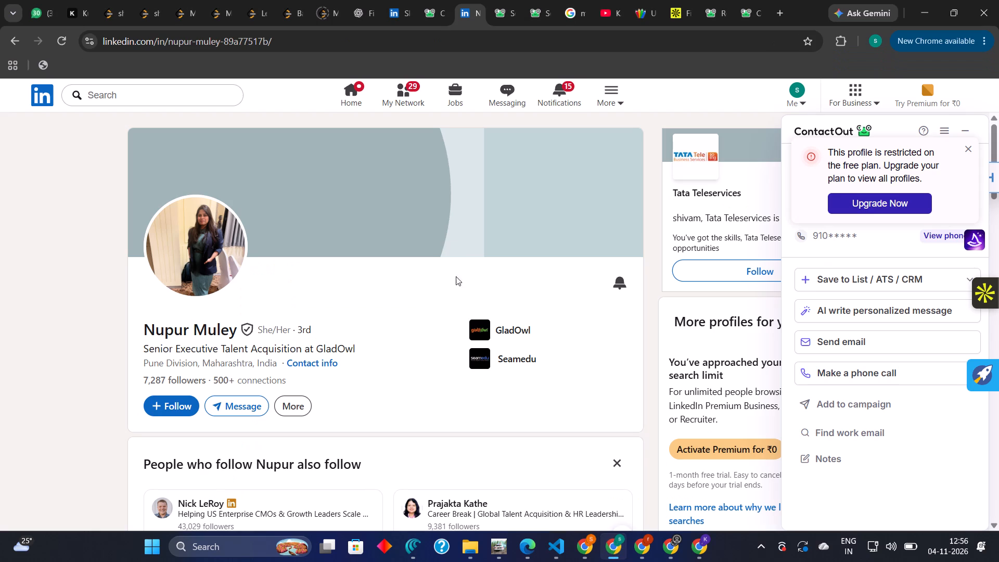
pyautogui.click(126, 102)
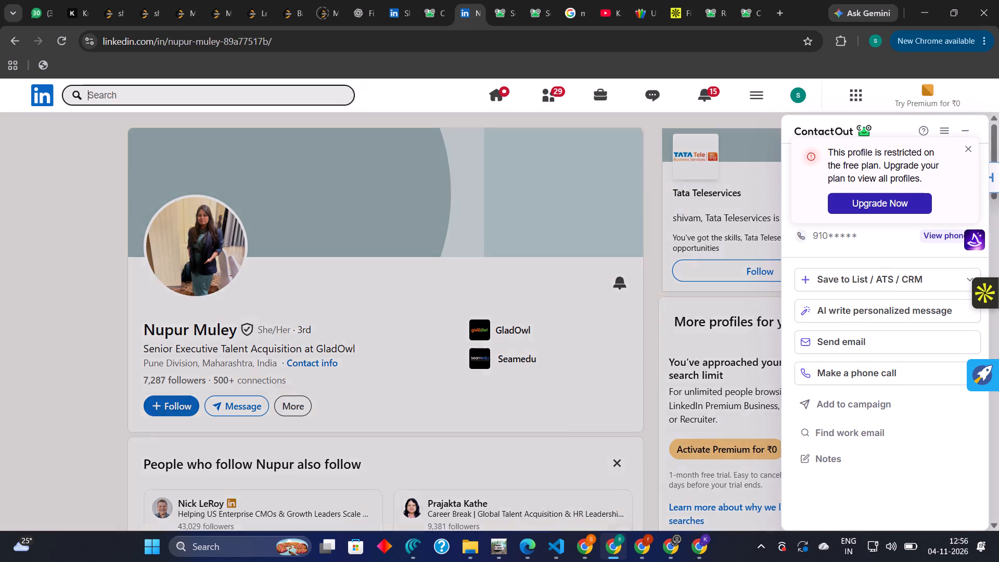
pyautogui.hotkey('ctrl', 'v')
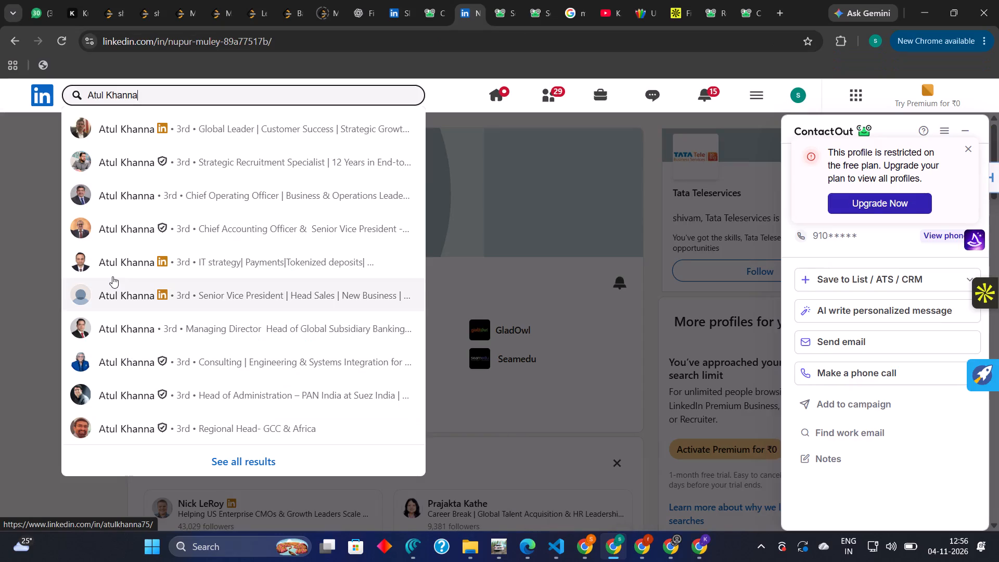
pyautogui.press('space')
pyautogui.write('findoc')
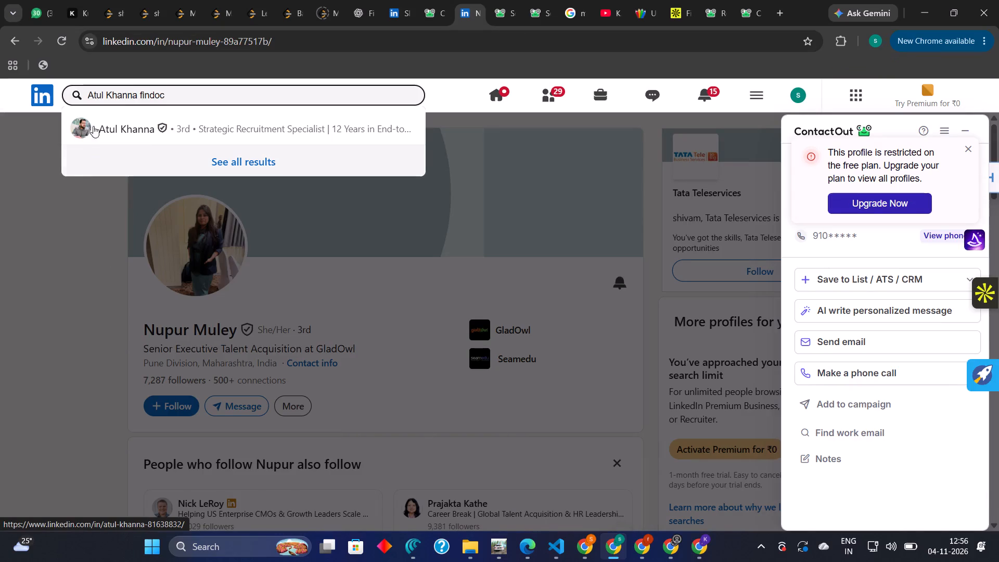
pyautogui.click(146, 129)
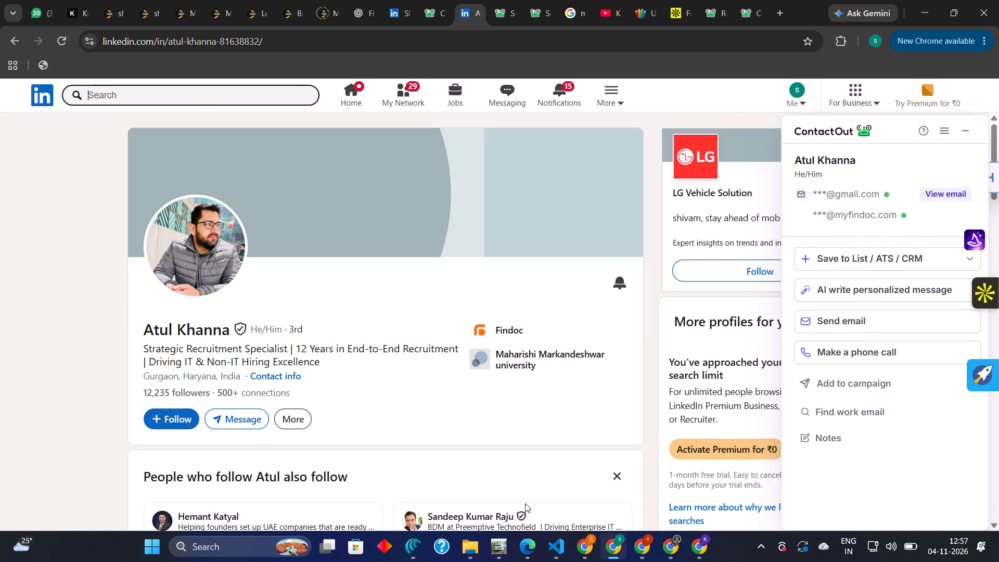
# Copy the second Findoc contact's name from B1029, search LinkedIn for it with "findo", and open the Head HR profile.
pyautogui.click(583, 501)
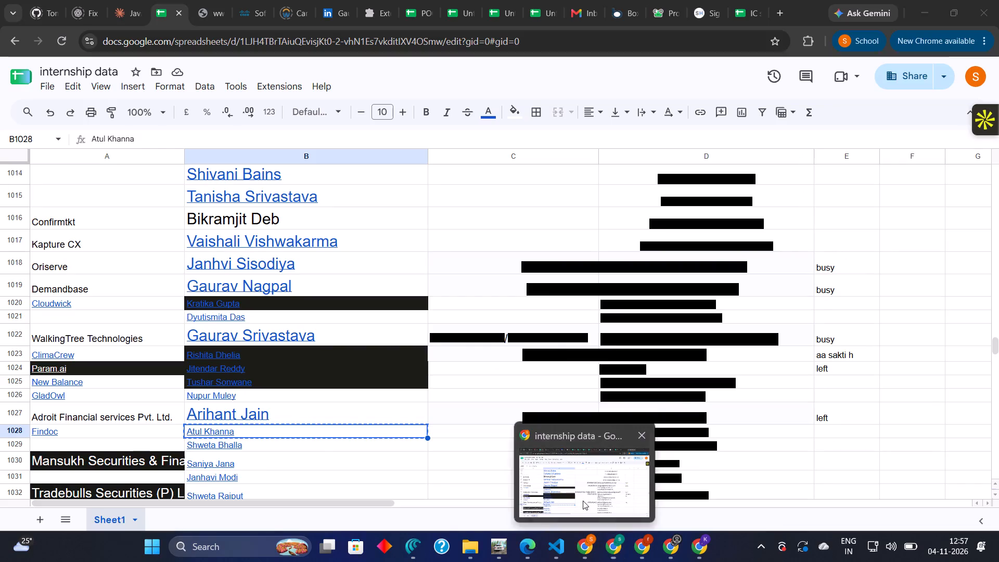
pyautogui.click(256, 445)
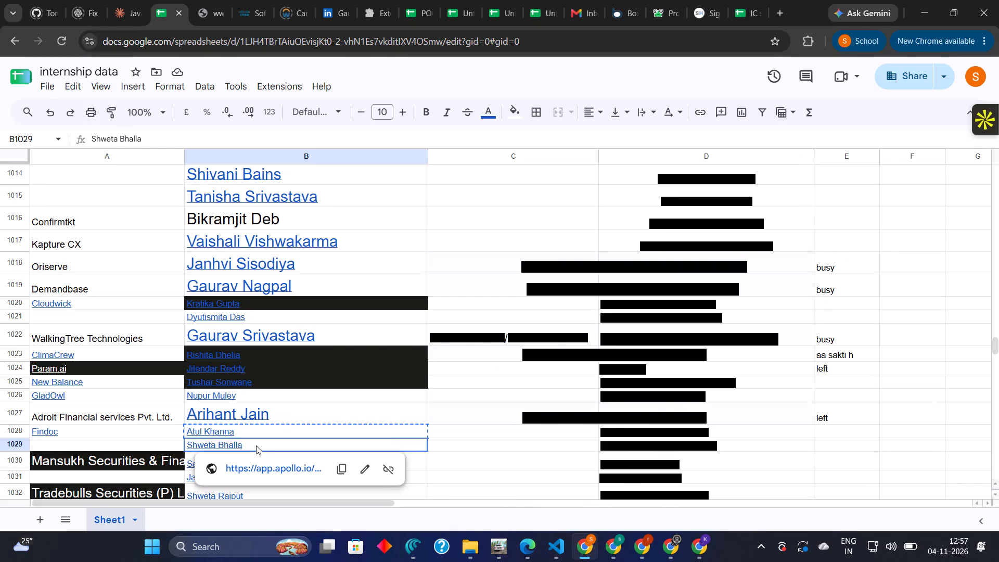
pyautogui.hotkey('ctrl', 'c')
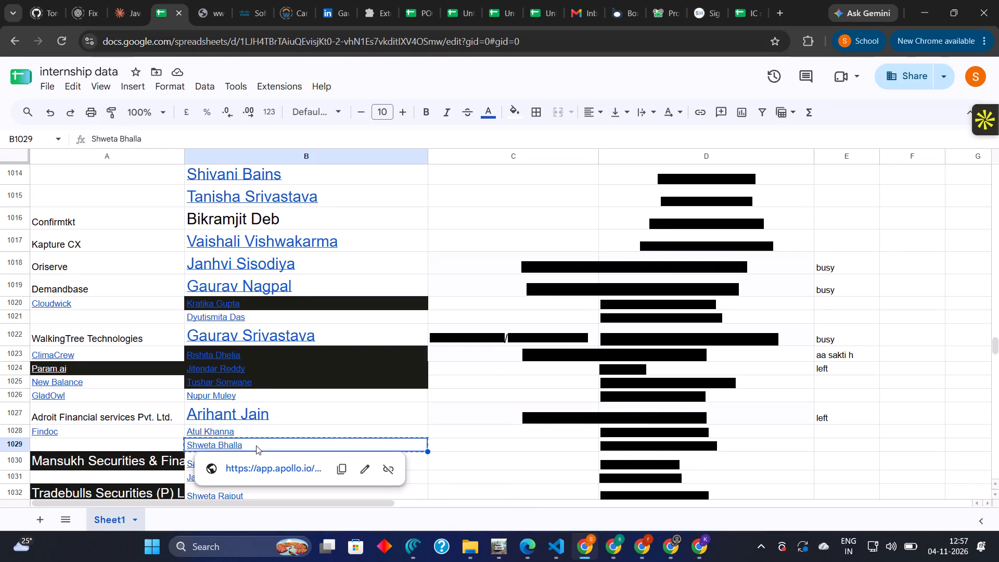
pyautogui.click(598, 499)
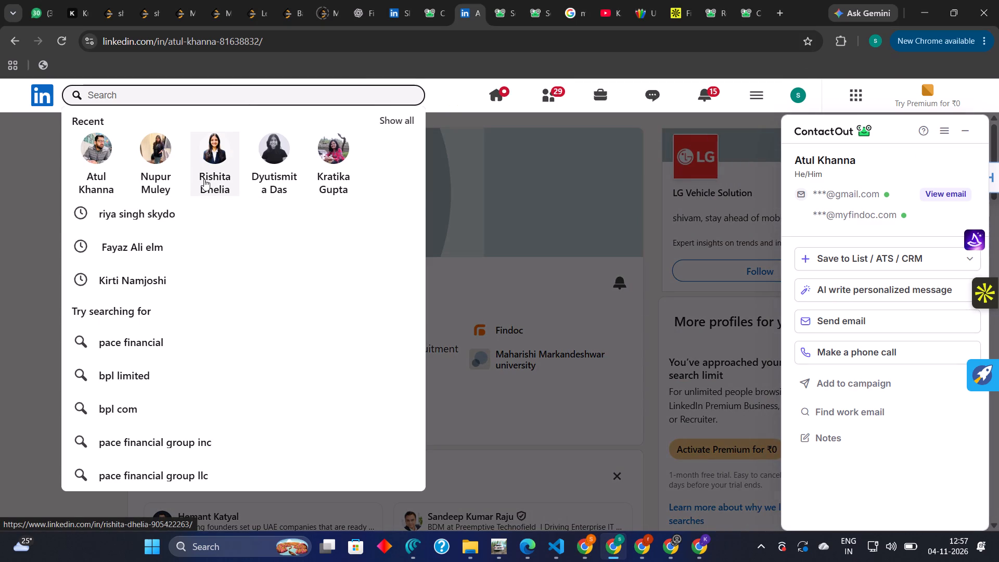
pyautogui.hotkey('ctrl', 'v')
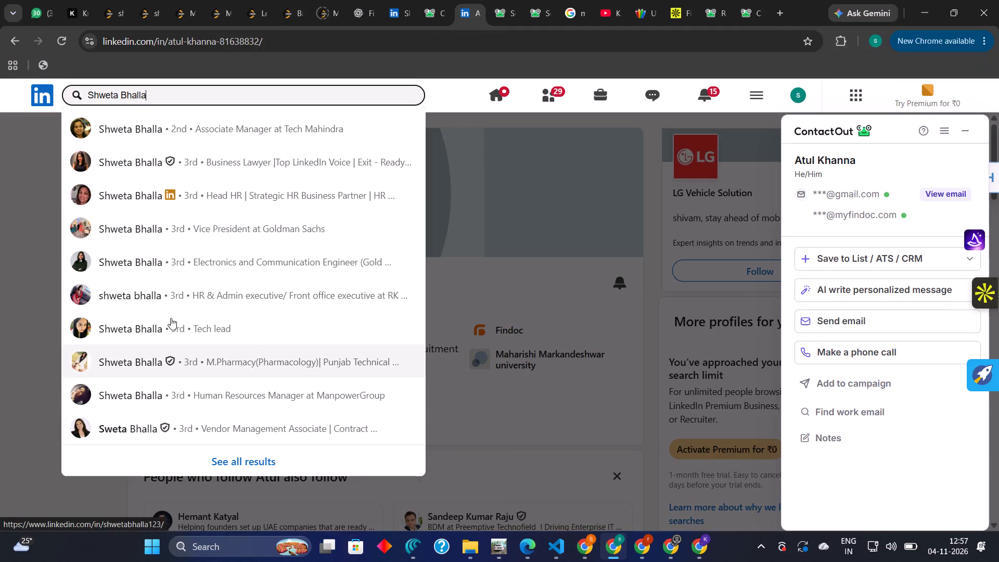
pyautogui.press('space')
pyautogui.write('findo')
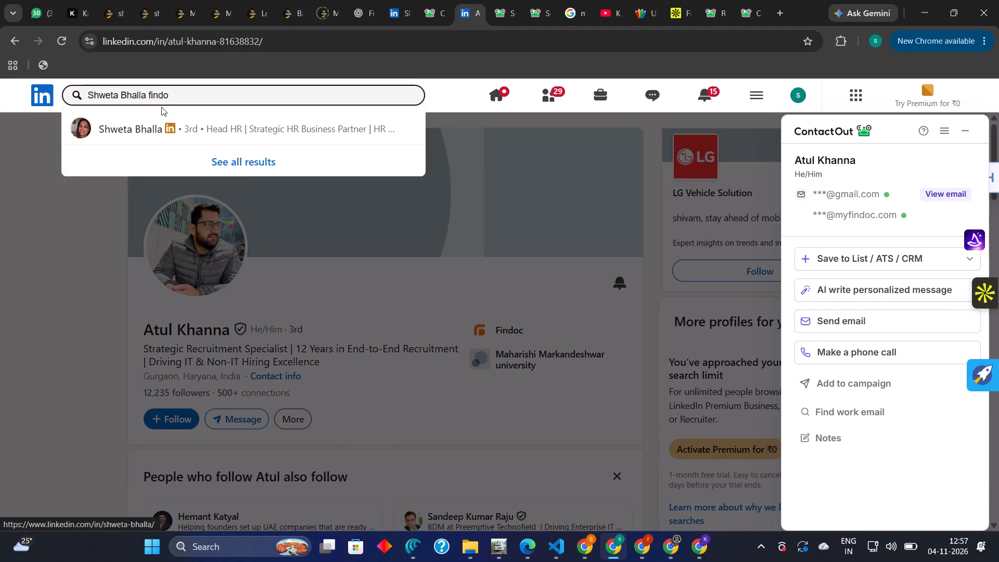
pyautogui.click(168, 136)
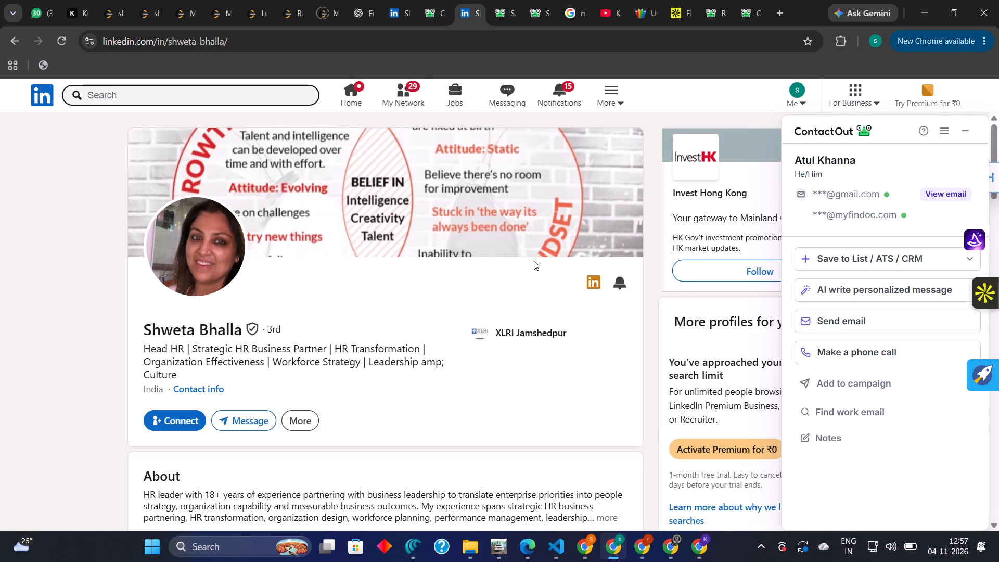
# Check the Head HR contact's current employment in the Experience section and try to reveal their phone number in ContactOut.
pyautogui.scroll(-5, 467, 377)
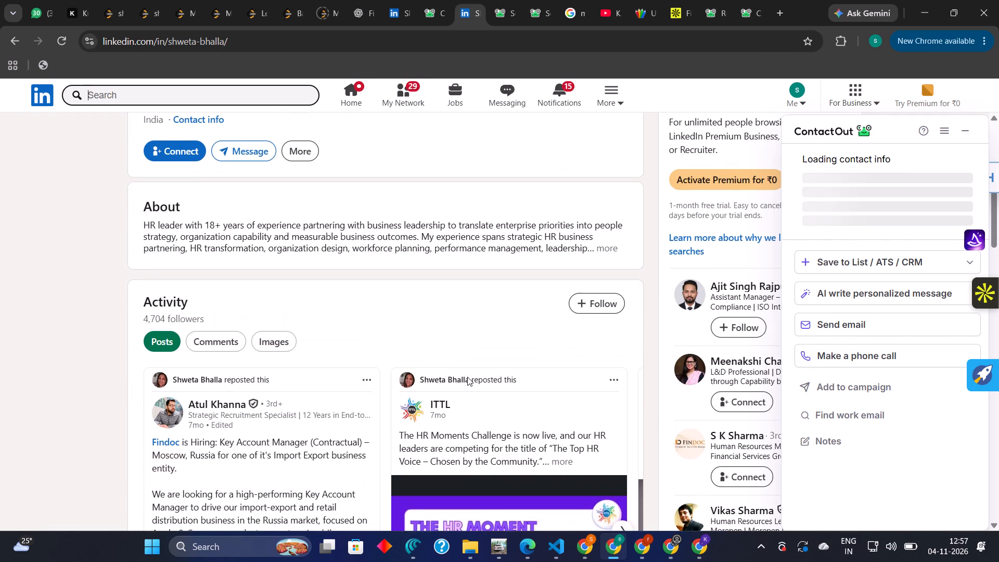
pyautogui.scroll(-2, 467, 377)
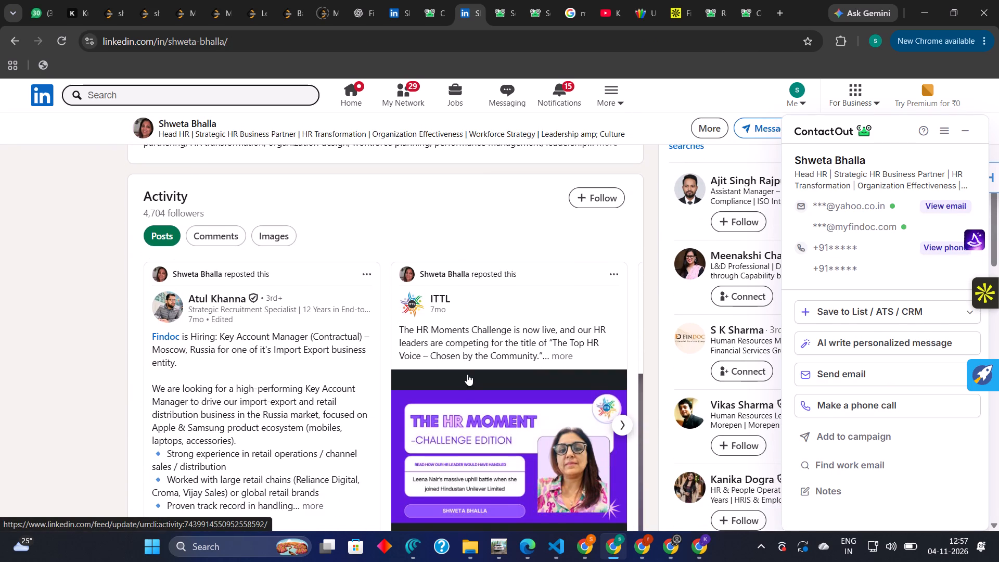
pyautogui.scroll(-4, 467, 373)
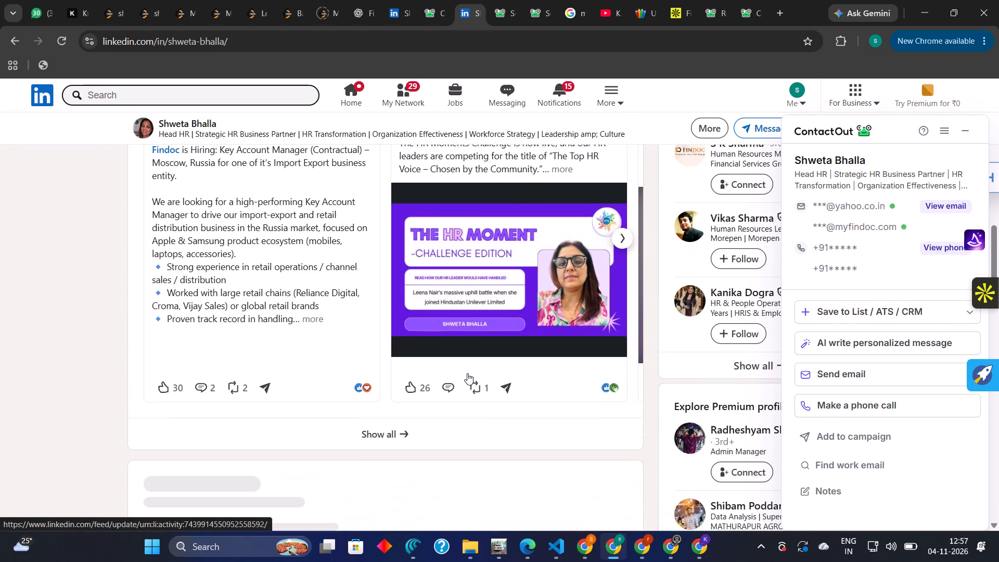
pyautogui.scroll(-2, 467, 373)
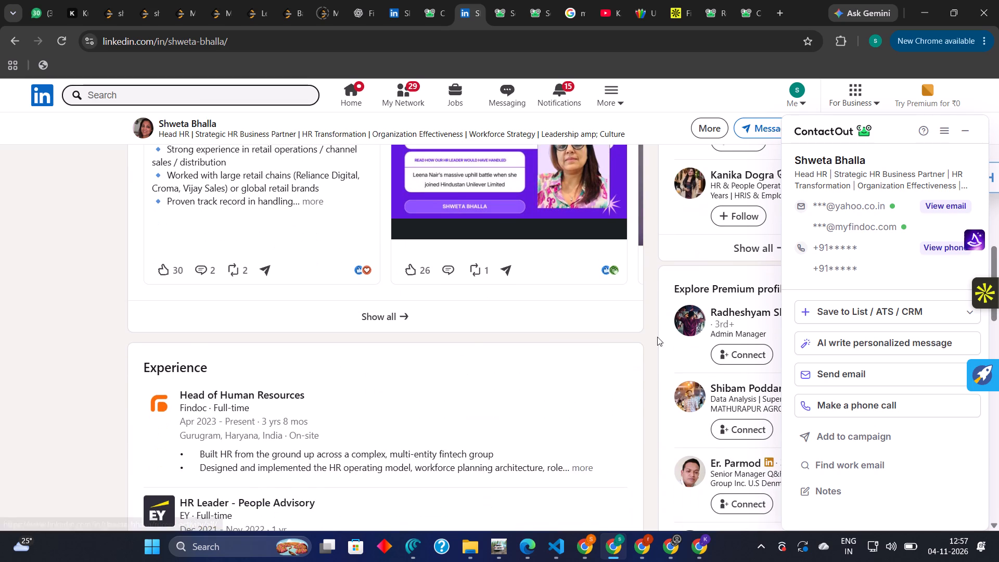
pyautogui.click(934, 240)
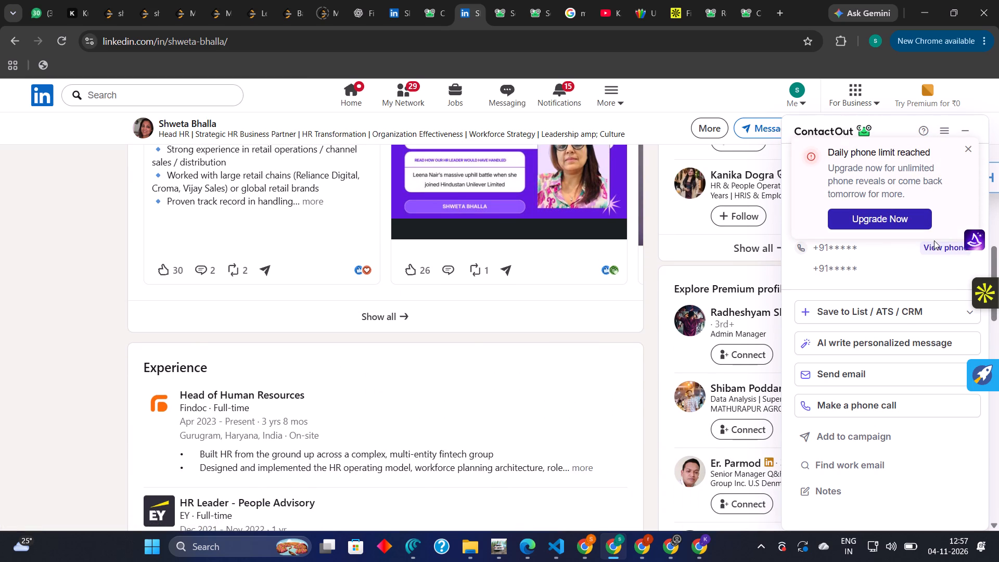
# Copy the Head HR contact's name from the LinkedIn profile and search for it in the ContactOut dashboard, replacing the previous name.
pyautogui.scroll(8, 424, 328)
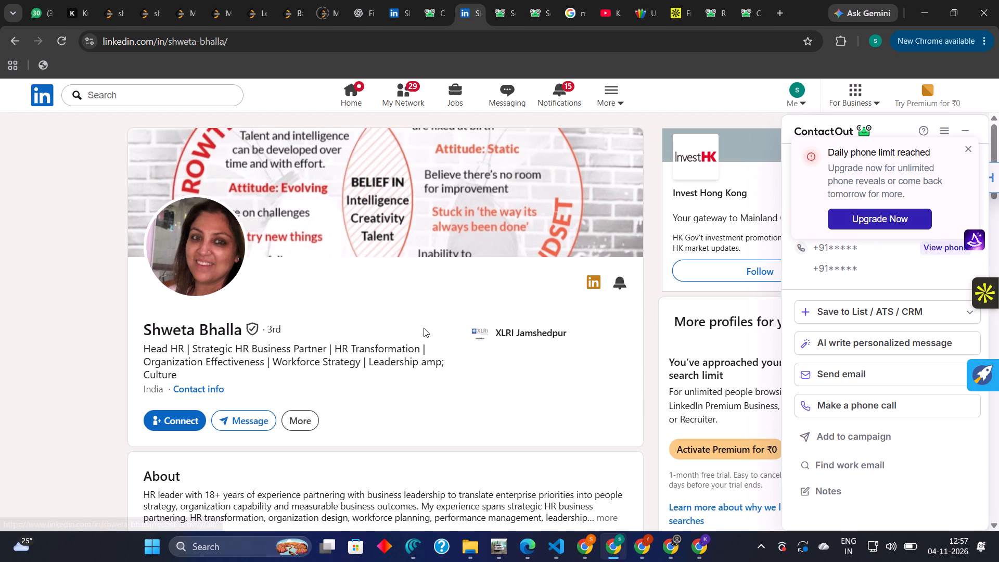
pyautogui.moveTo(127, 332); pyautogui.dragTo(229, 316)
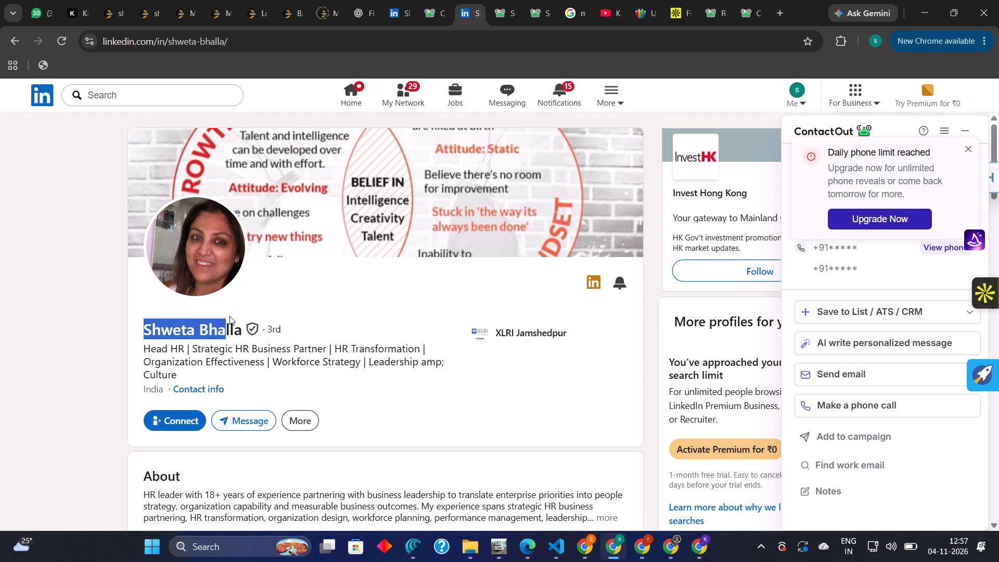
pyautogui.moveTo(229, 316); pyautogui.dragTo(241, 323)
pyautogui.hotkey('ctrl', 'c')
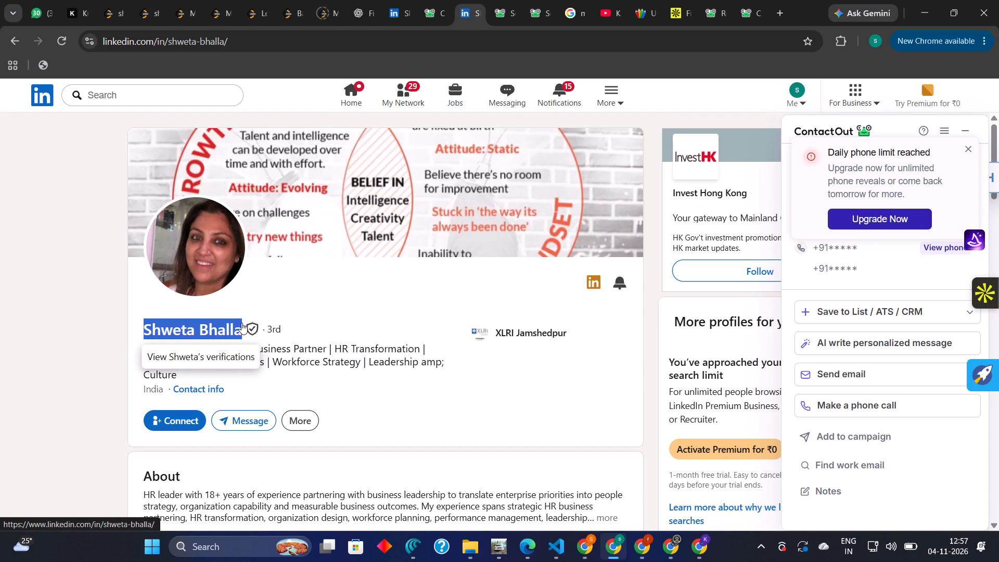
pyautogui.click(641, 545)
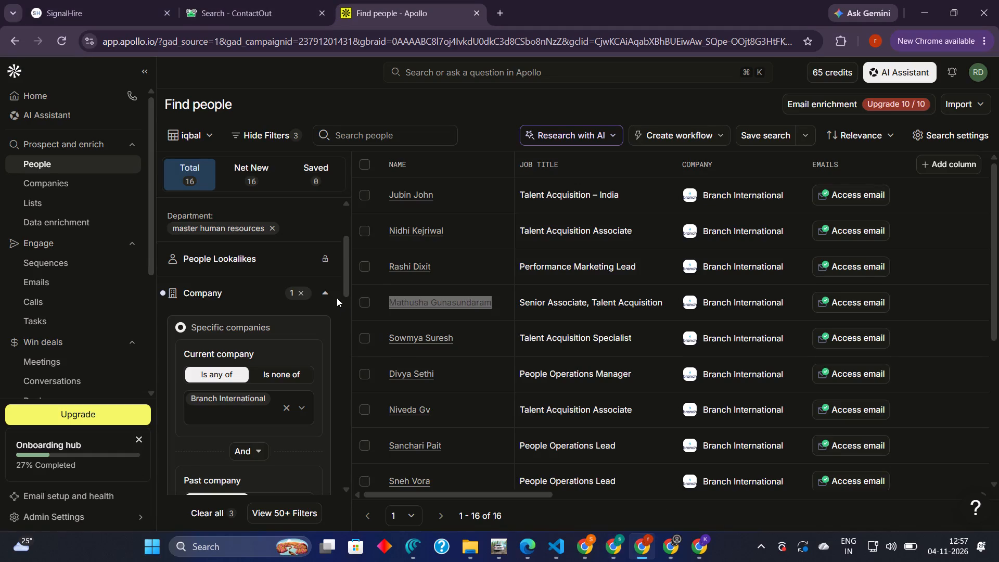
pyautogui.click(241, 0)
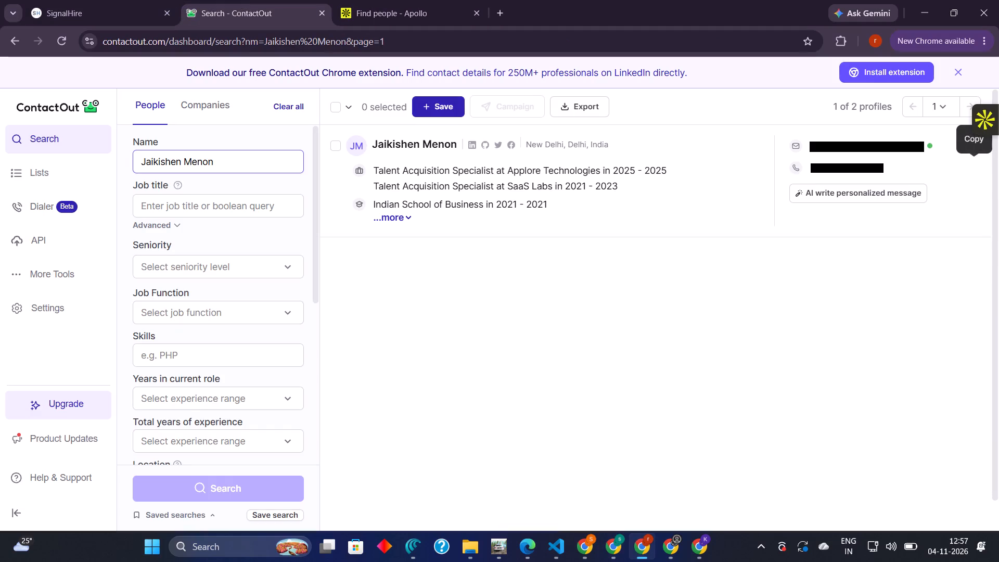
pyautogui.click(255, 171)
pyautogui.press('BackSpace')
pyautogui.press('BackSpace')
pyautogui.press('BackSpace')
pyautogui.press('BackSpace')
pyautogui.press('BackSpace')
pyautogui.press('BackSpace')
pyautogui.press('BackSpace')
pyautogui.press('BackSpace')
pyautogui.press('BackSpace')
pyautogui.press('BackSpace')
pyautogui.press('BackSpace')
pyautogui.press('BackSpace')
pyautogui.press('BackSpace')
pyautogui.press('BackSpace')
pyautogui.press('BackSpace')
pyautogui.press('BackSpace')
pyautogui.press('BackSpace')
pyautogui.press('BackSpace')
pyautogui.press('BackSpace')
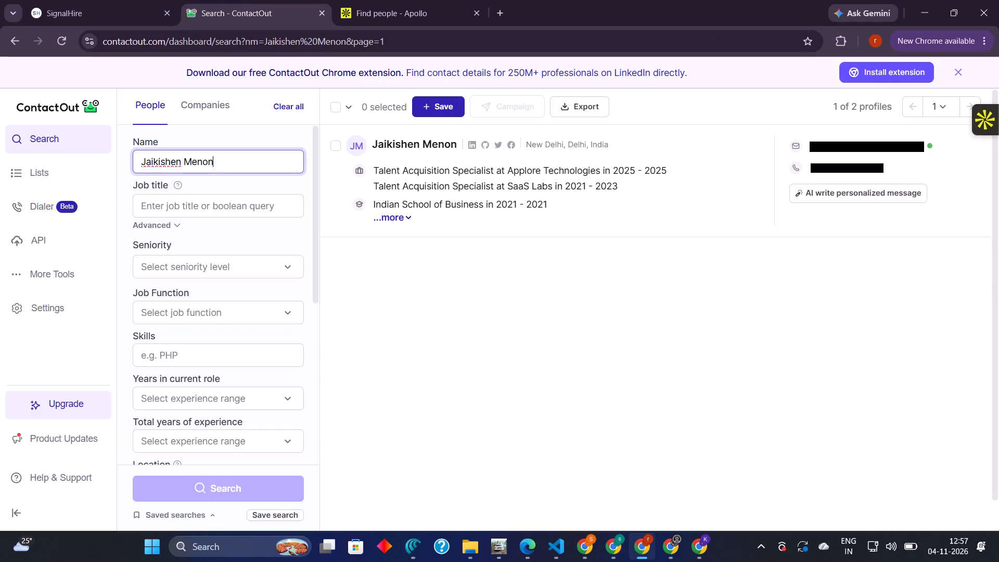
pyautogui.hotkey('ctrl', 'v')
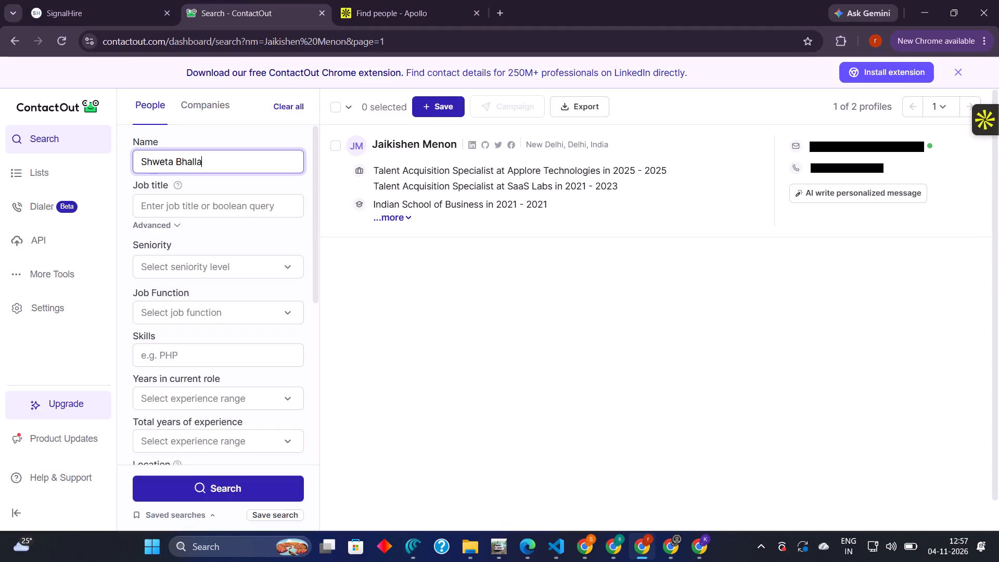
pyautogui.press('Return')
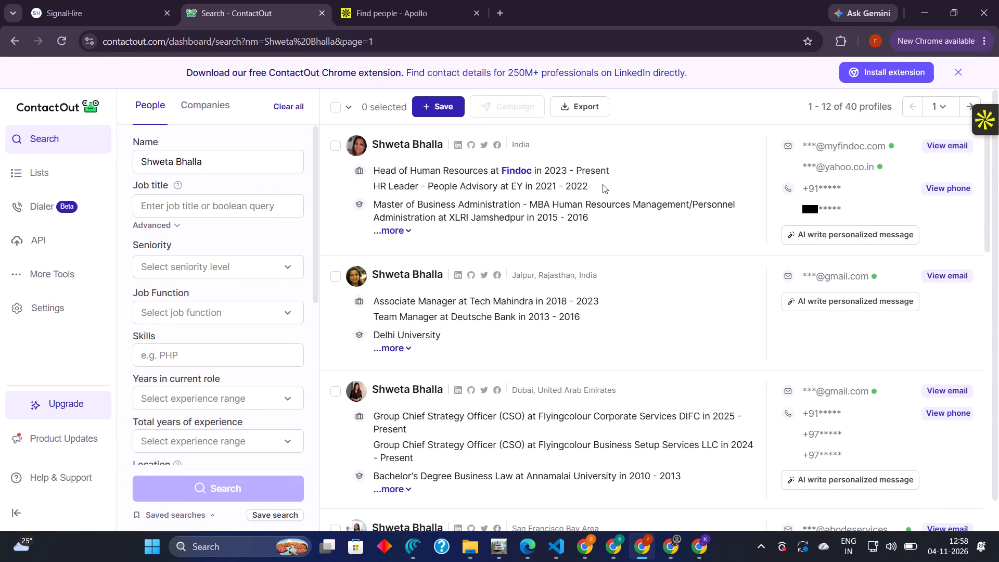
# Reveal the phone numbers of the Findoc Head of Human Resources and copy the first one into cell C1029 of internship data.
pyautogui.click(950, 193)
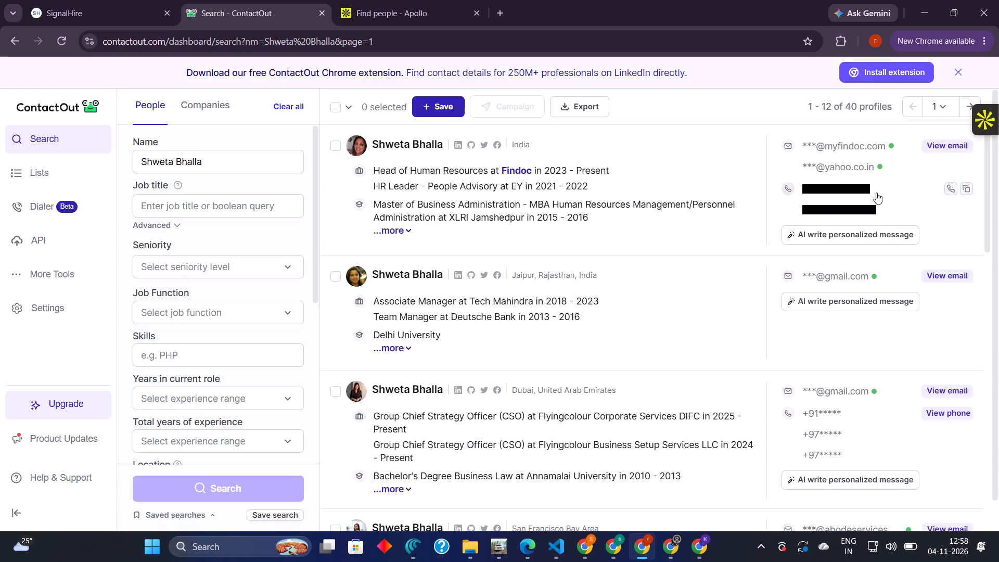
pyautogui.click(965, 190)
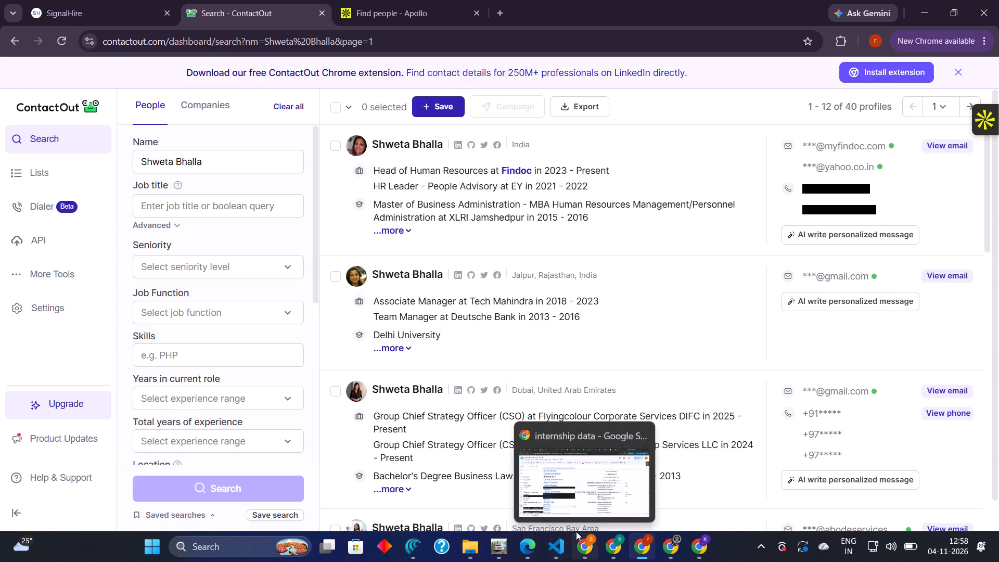
pyautogui.click(571, 503)
pyautogui.click(459, 448)
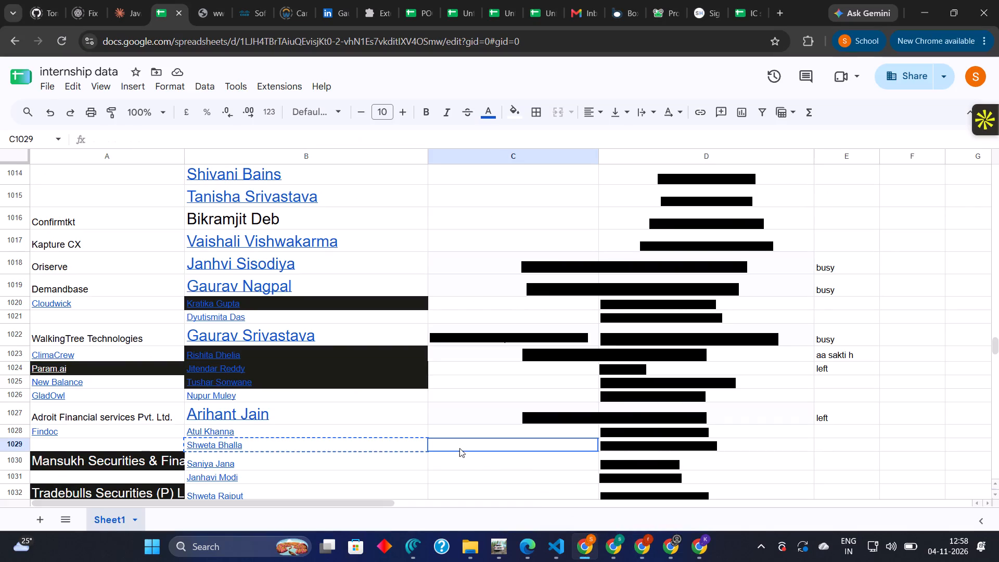
pyautogui.hotkey('ctrl', 'v')
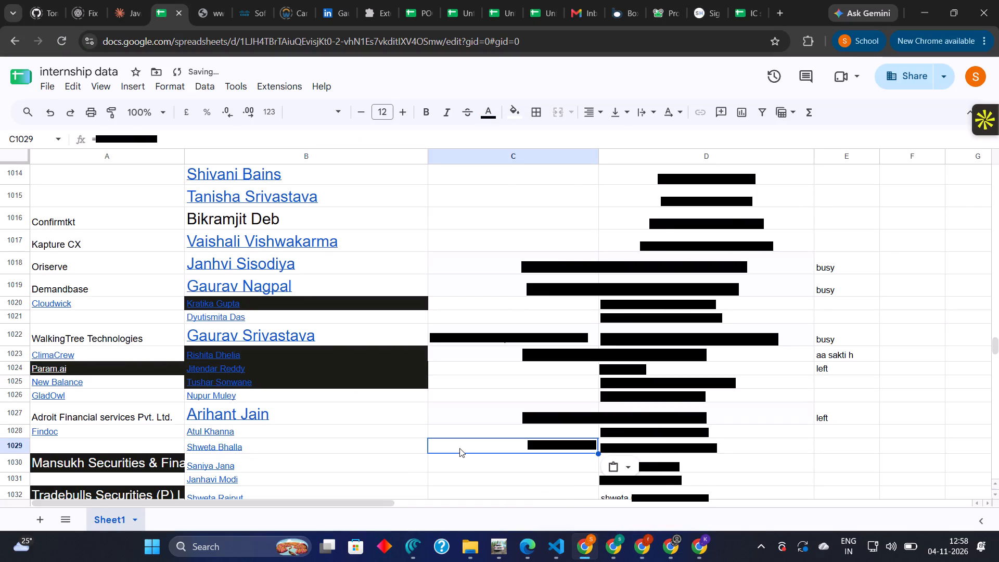
# Remove the leading formula characters from the phone number in cell C1029.
pyautogui.doubleClick(459, 448)
pyautogui.press('Left')
pyautogui.press('Left')
pyautogui.press('Left')
pyautogui.press('Left')
pyautogui.press('Left')
pyautogui.press('Left')
pyautogui.press('Left')
pyautogui.press('Left')
pyautogui.press('Left')
pyautogui.press('Left')
pyautogui.press('Left')
pyautogui.press('Left')
pyautogui.press('Left')
pyautogui.press('Left')
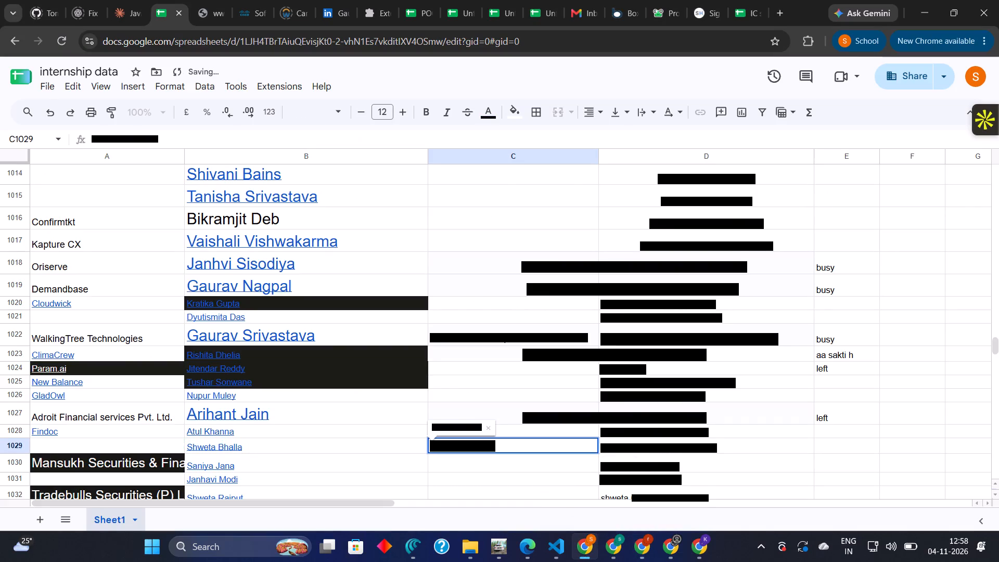
pyautogui.press('Right')
pyautogui.press('Right')
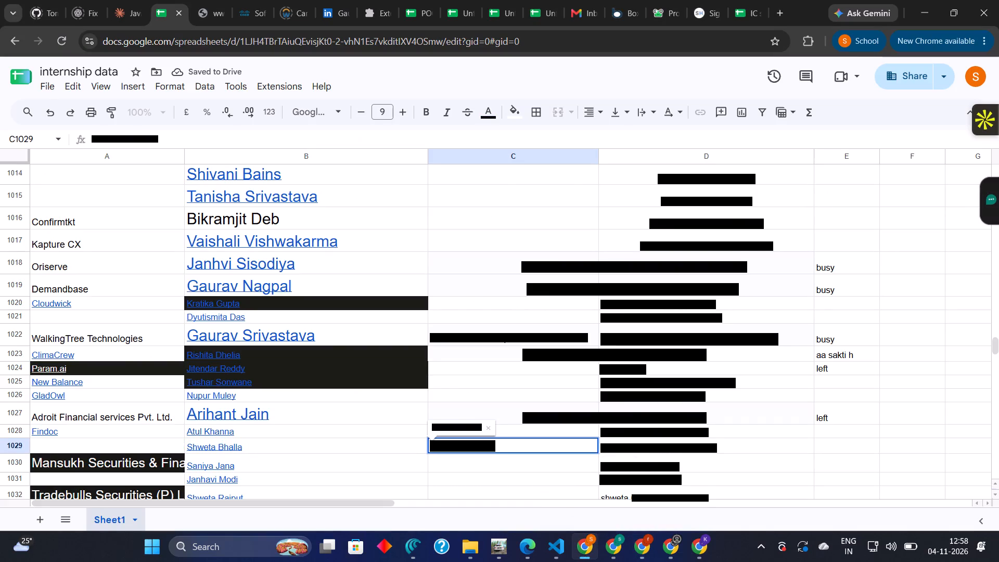
pyautogui.press('BackSpace')
pyautogui.press('BackSpace')
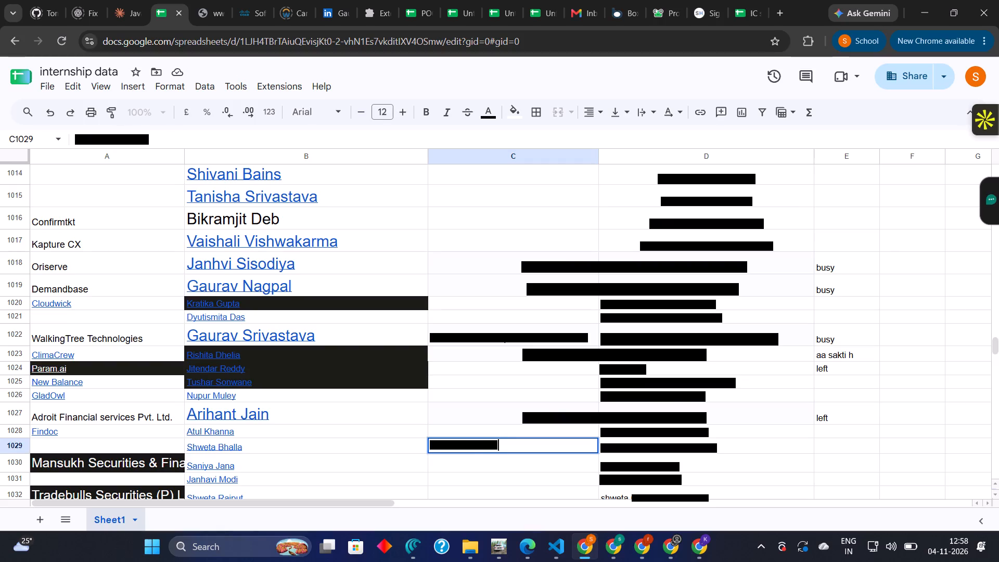
# Append a slash and the Findoc HR head's second phone number from ContactOut to the entry in C1029.
pyautogui.press('/')
pyautogui.click(592, 499)
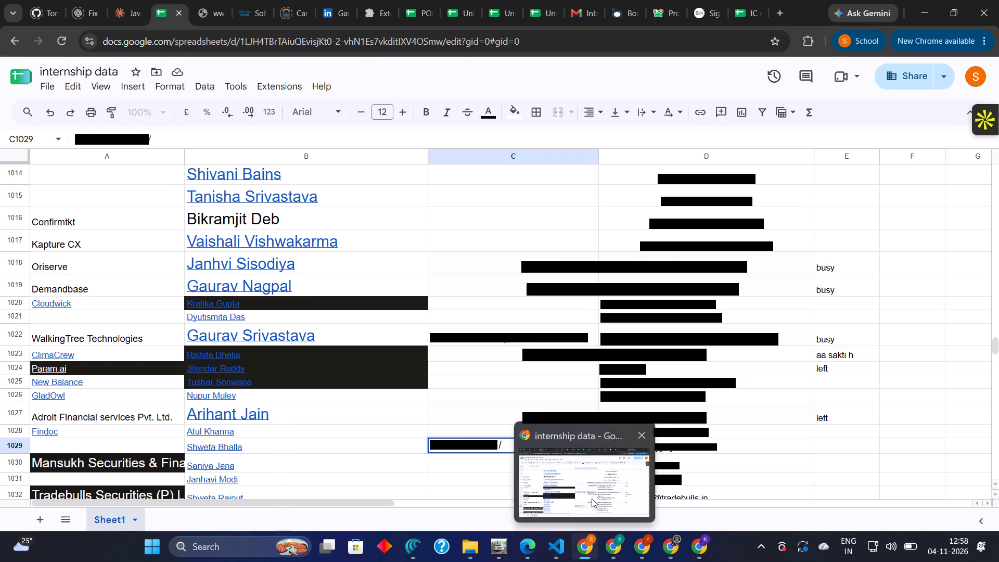
pyautogui.click(645, 494)
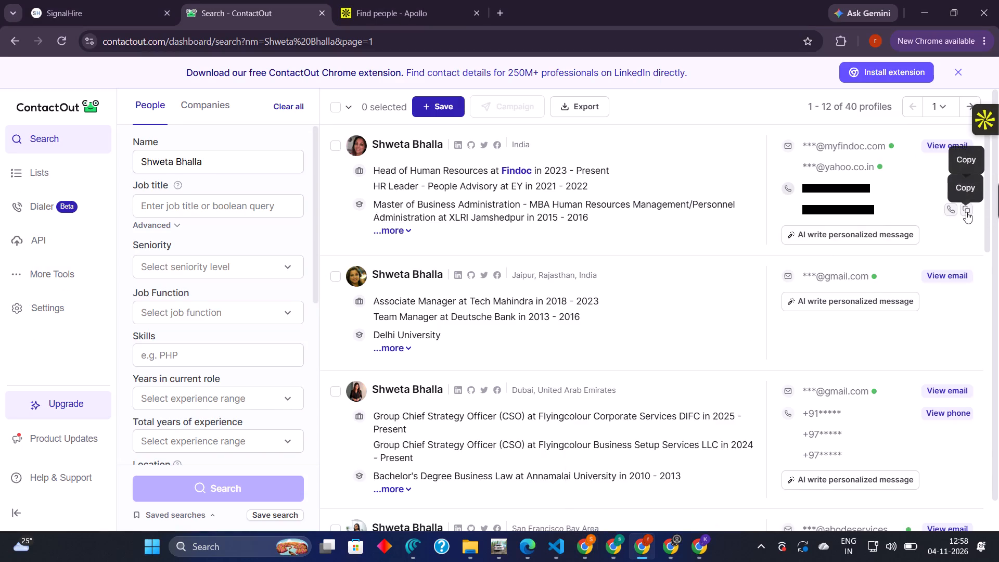
pyautogui.click(966, 212)
pyautogui.click(581, 552)
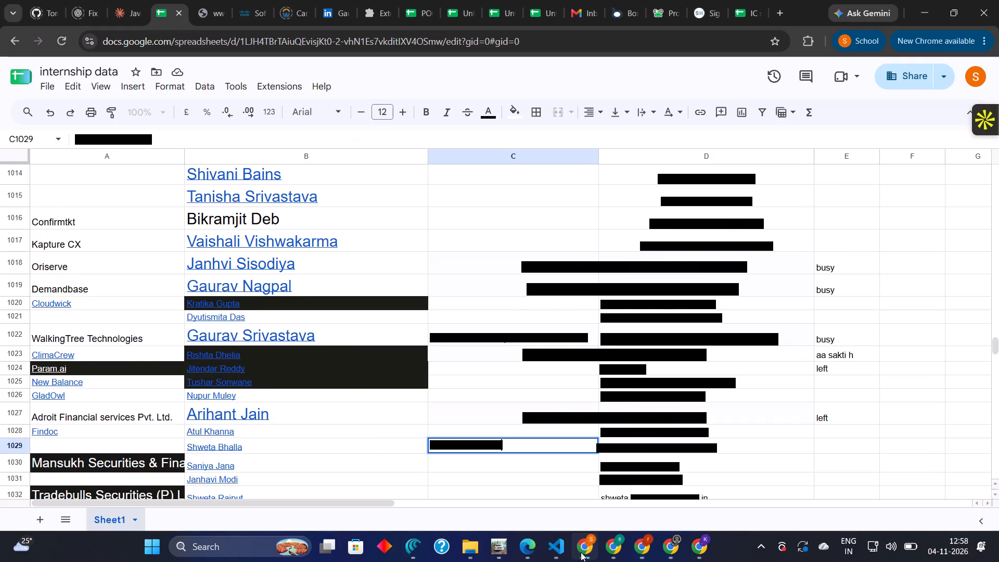
pyautogui.hotkey('ctrl', 'v')
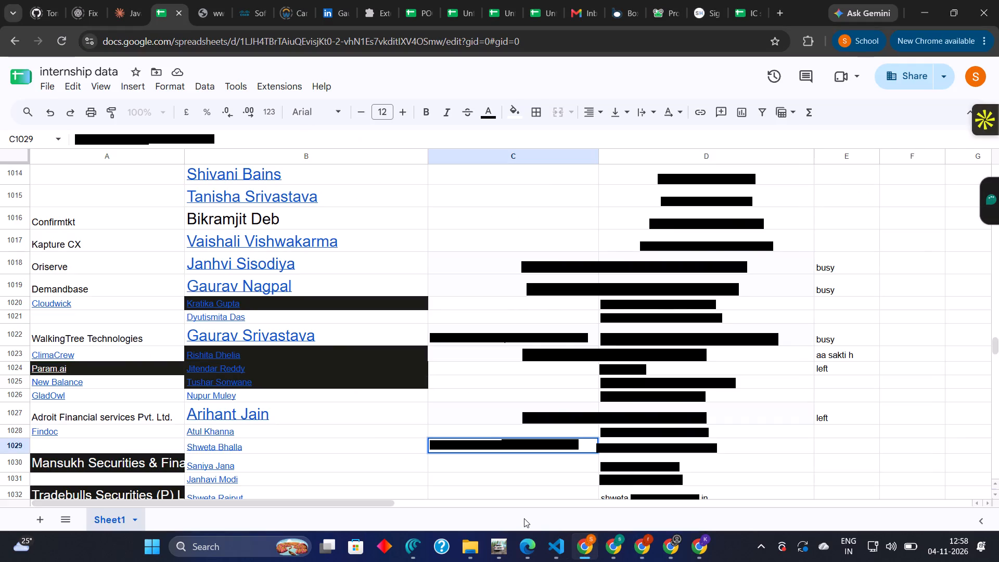
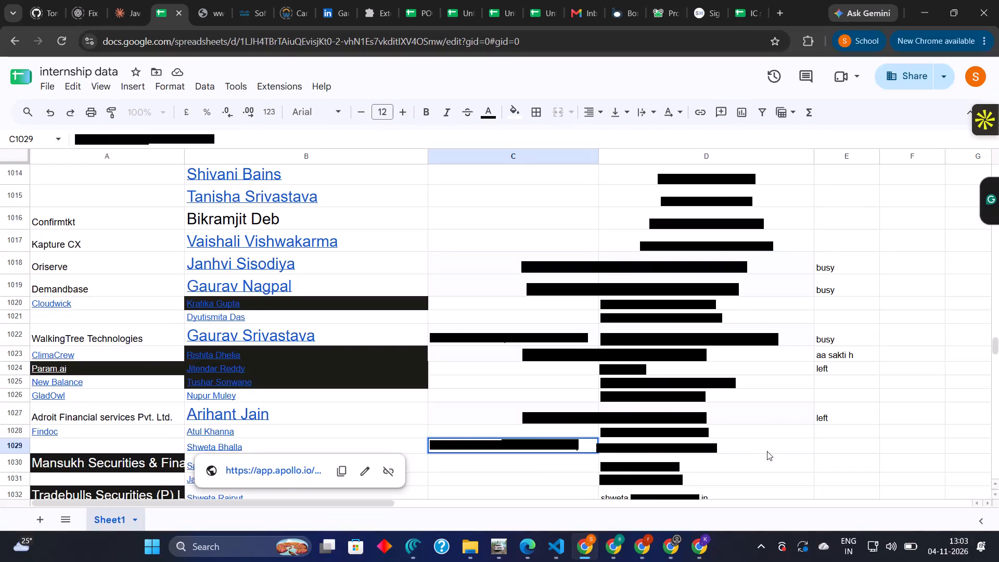
# Enter the status note "please send the email" in cell E1029 for the Findoc HR head.
pyautogui.click(842, 455)
pyautogui.click(837, 444)
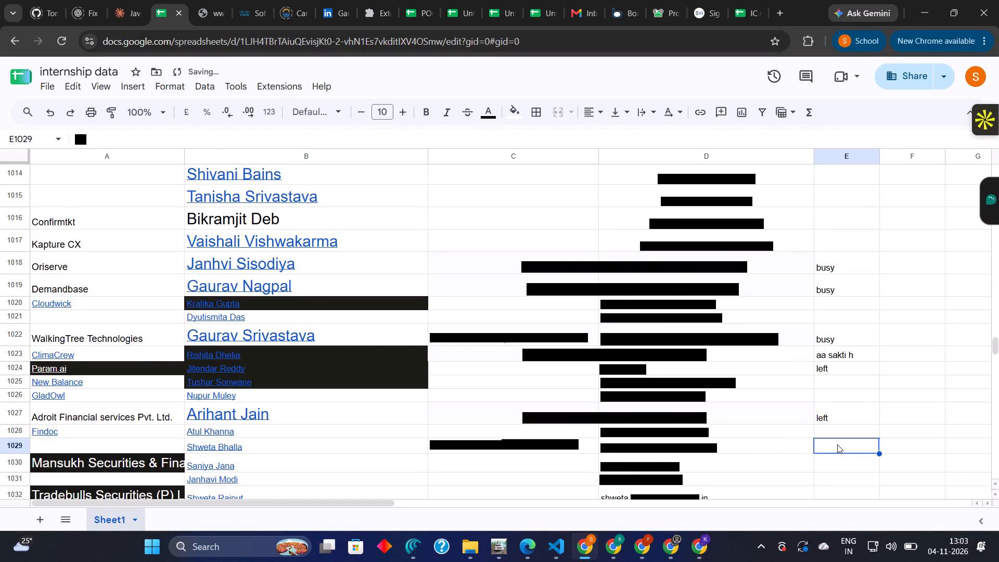
pyautogui.write('please send the email')
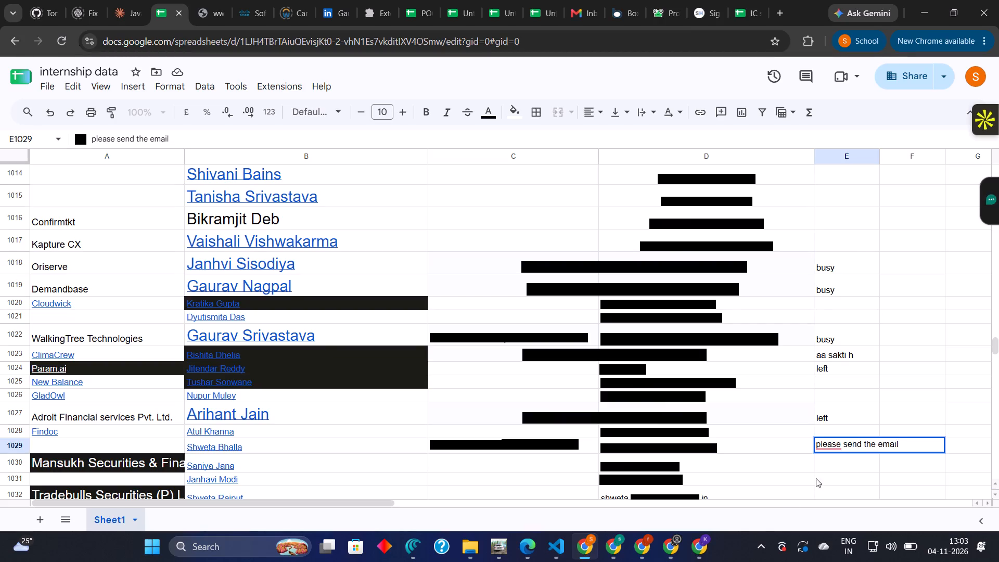
pyautogui.click(702, 477)
# Copy the Mansukh Securities contact's name from cell B1030 of internship data and look it up in LinkedIn search.
pyautogui.scroll(-1, 702, 477)
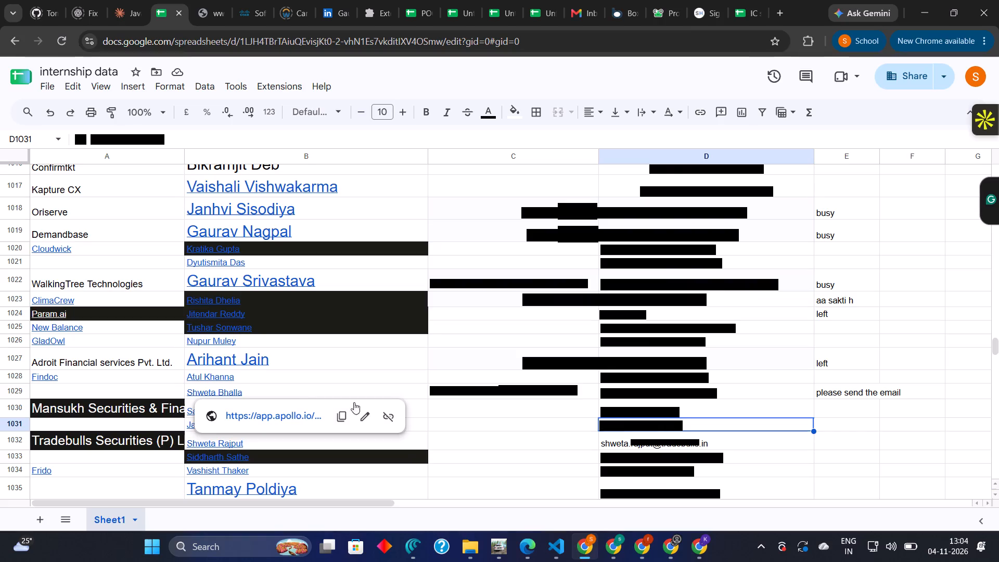
pyautogui.click(418, 413)
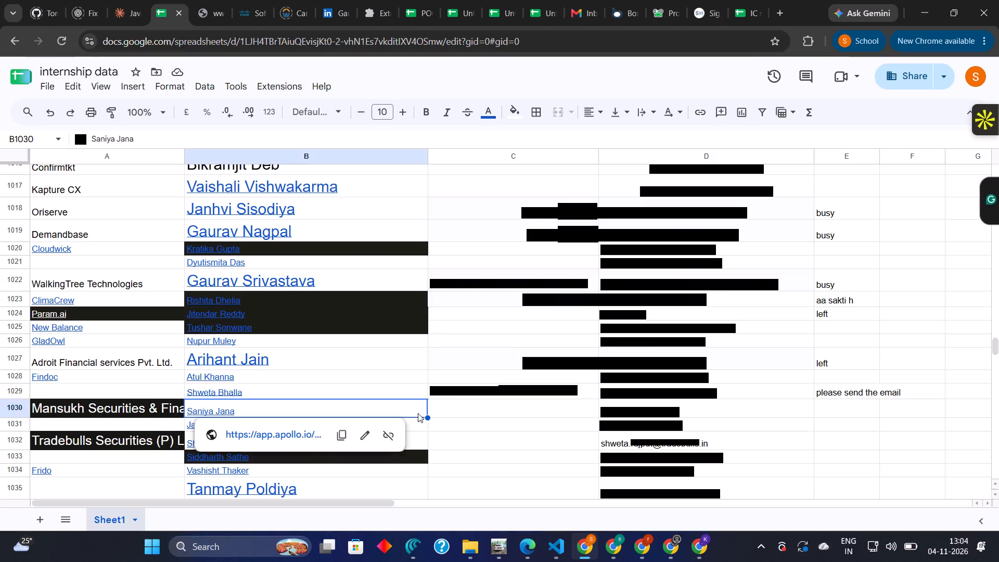
pyautogui.hotkey('ctrl', 'c')
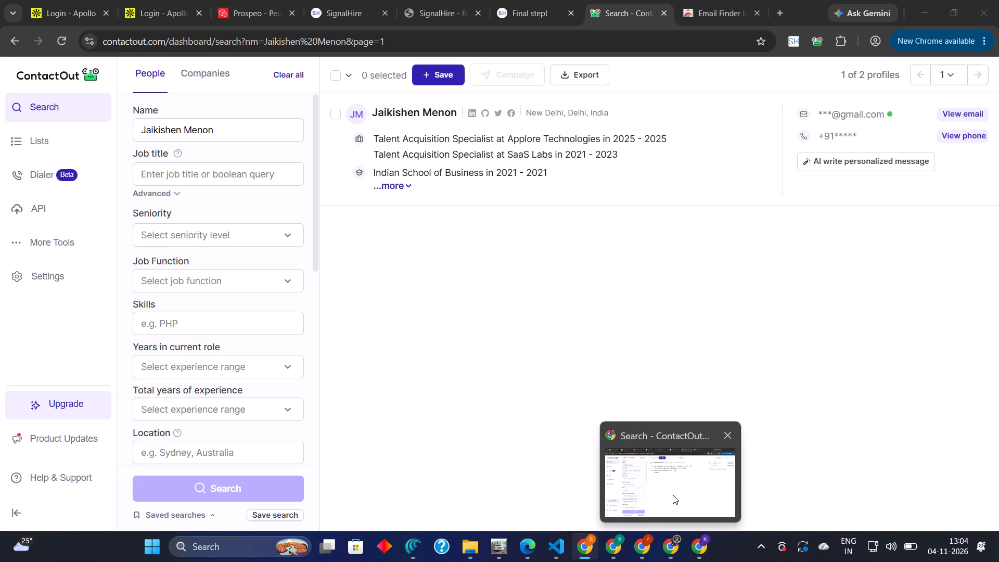
pyautogui.click(673, 495)
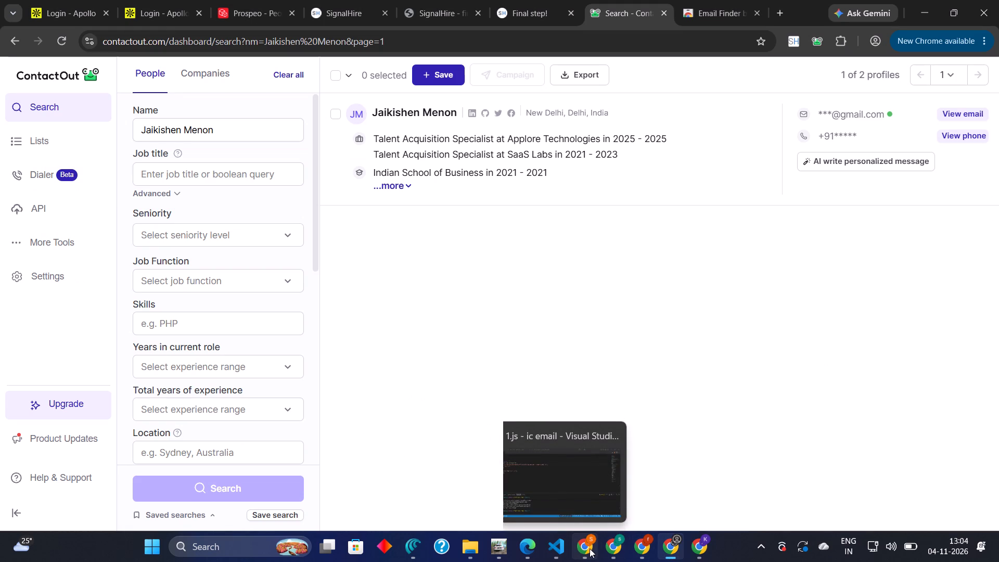
pyautogui.click(610, 482)
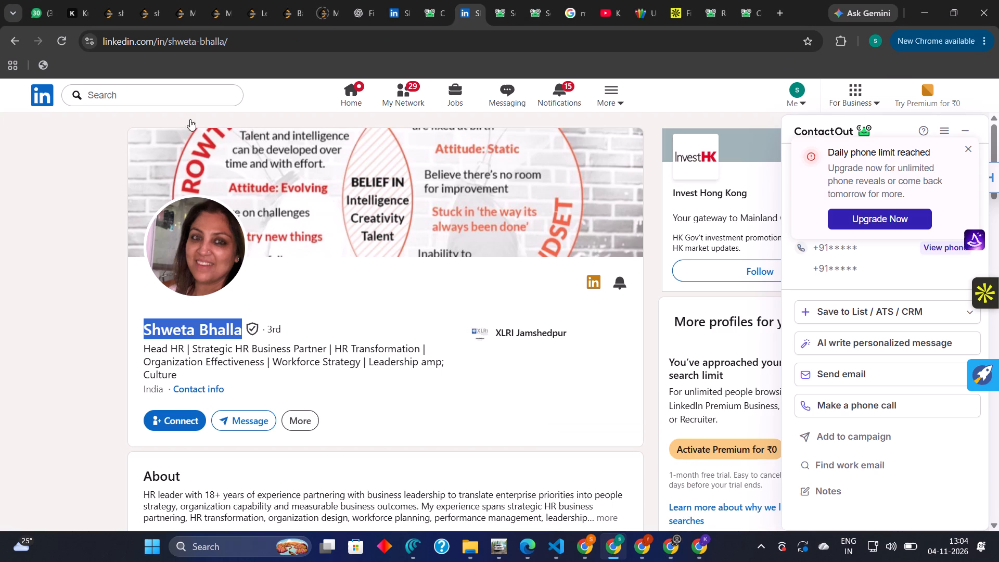
pyautogui.click(173, 104)
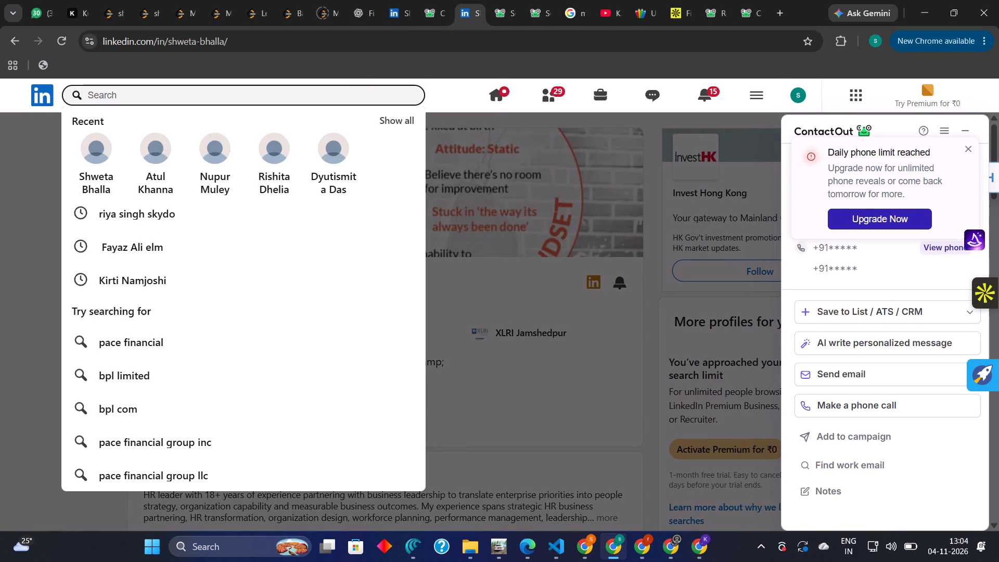
pyautogui.hotkey('ctrl', 'v')
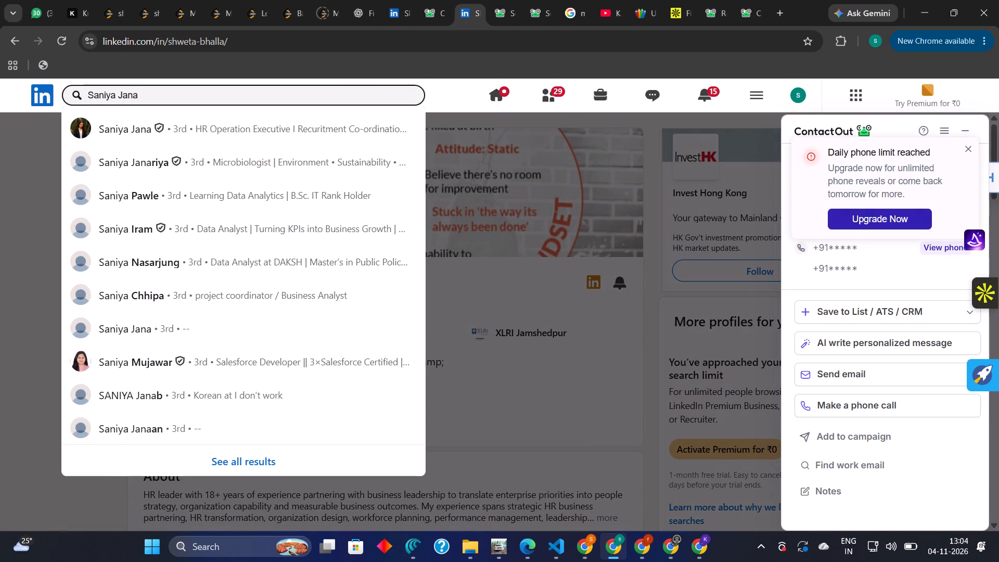
pyautogui.click(507, 350)
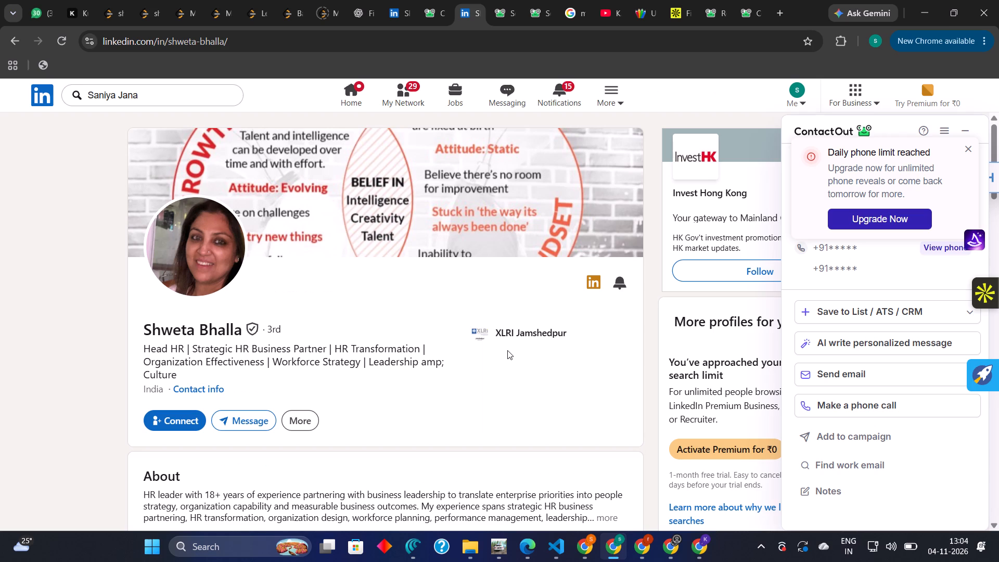
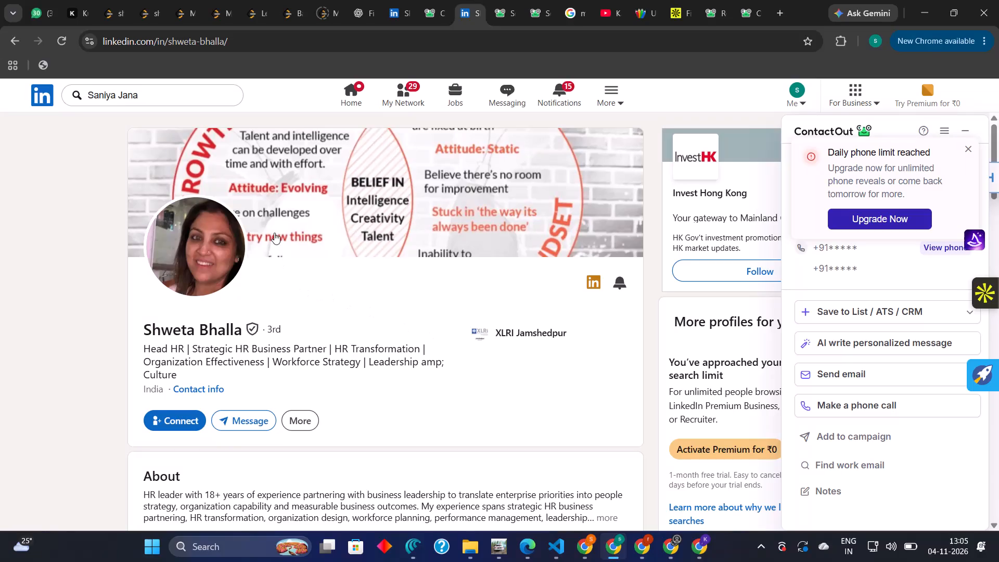
# Narrow the LinkedIn search with "mans" and open the Mansukh Securities HR operation executive's profile.
pyautogui.click(180, 100)
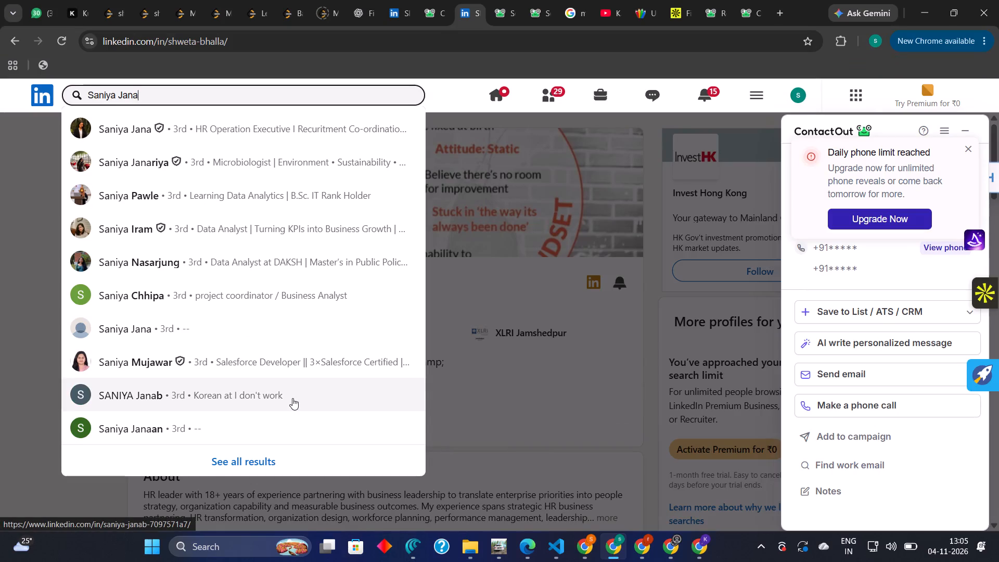
pyautogui.press('space')
pyautogui.write('mans')
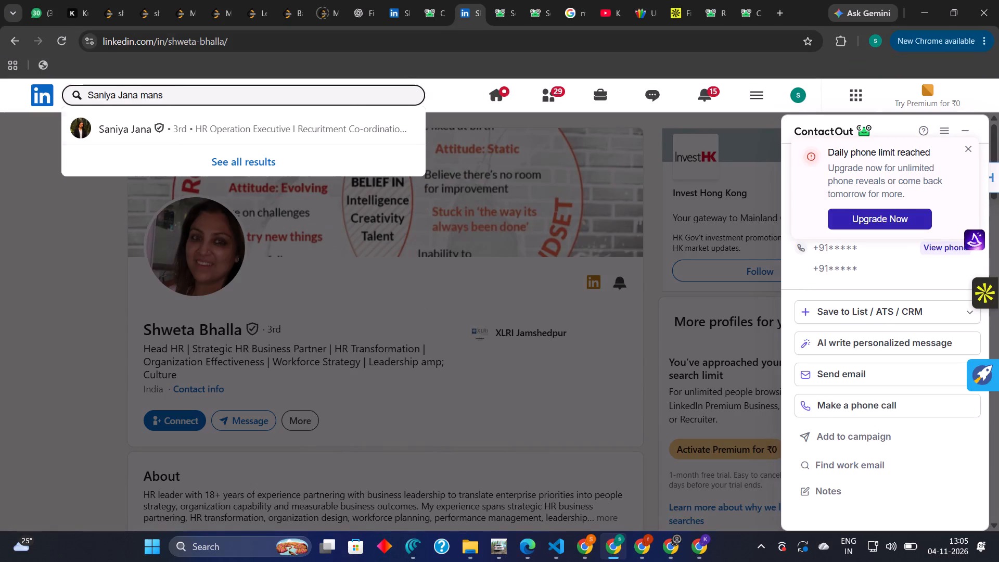
pyautogui.click(357, 123)
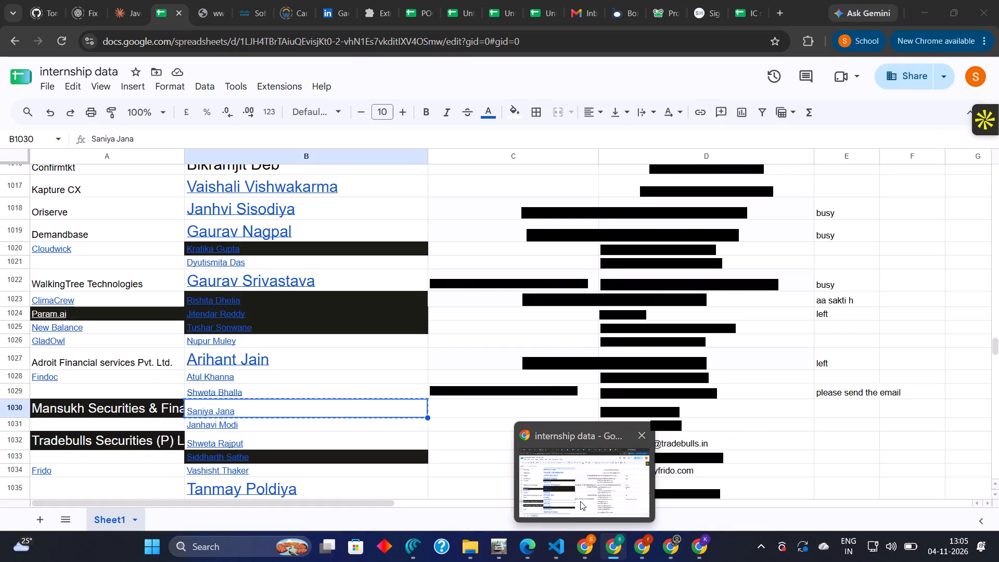
# Look up the contact from cell B1031 of internship data on LinkedIn, open the Mansukh Securities profile and request its phone number in ContactOut.
pyautogui.click(580, 501)
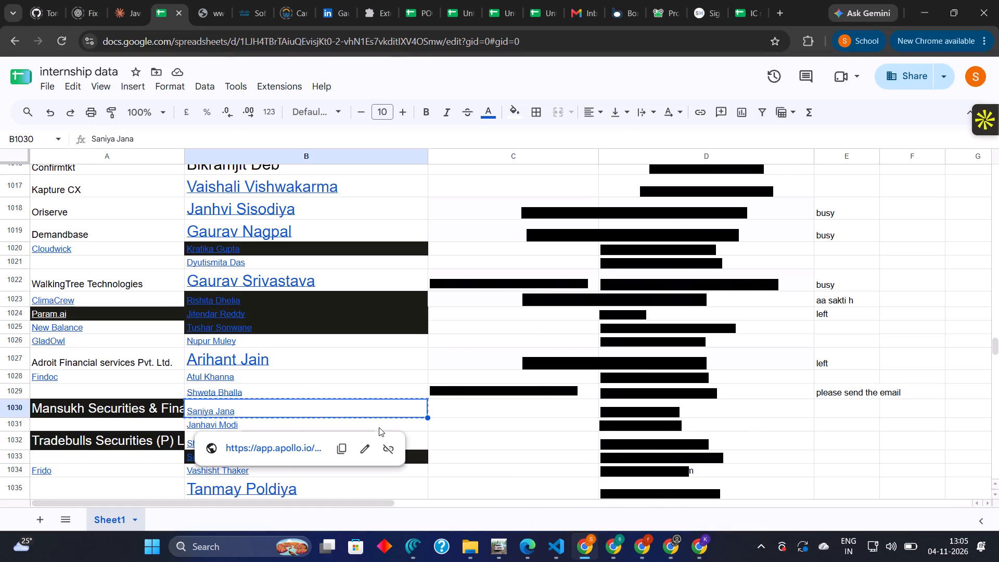
pyautogui.click(375, 424)
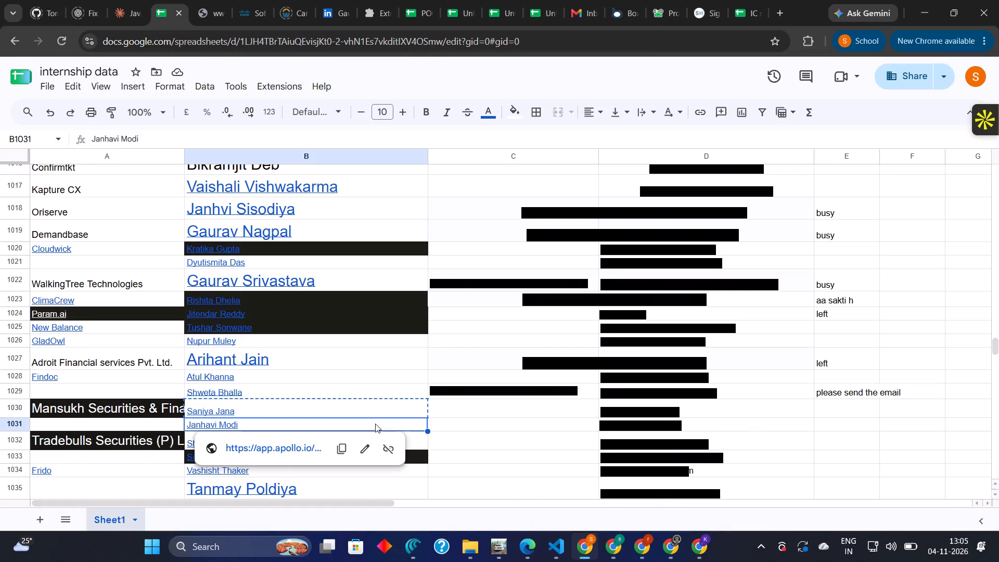
pyautogui.hotkey('ctrl', 'c')
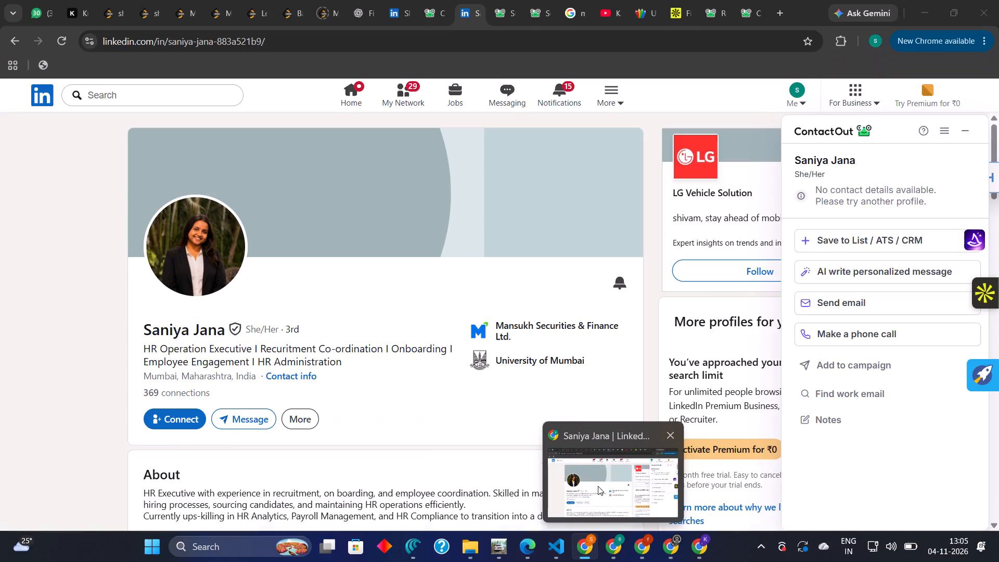
pyautogui.click(597, 486)
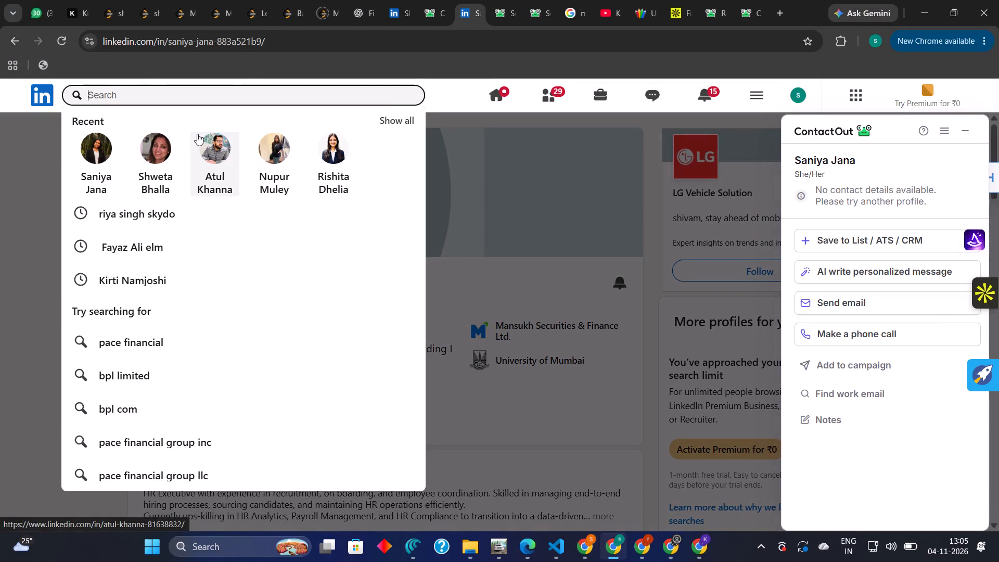
pyautogui.hotkey('ctrl', 'v')
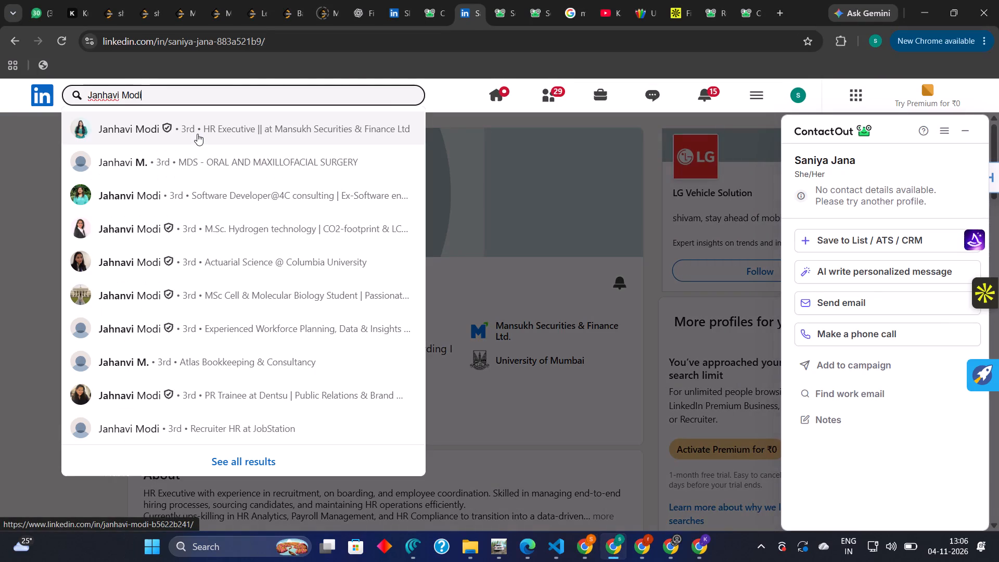
pyautogui.click(197, 134)
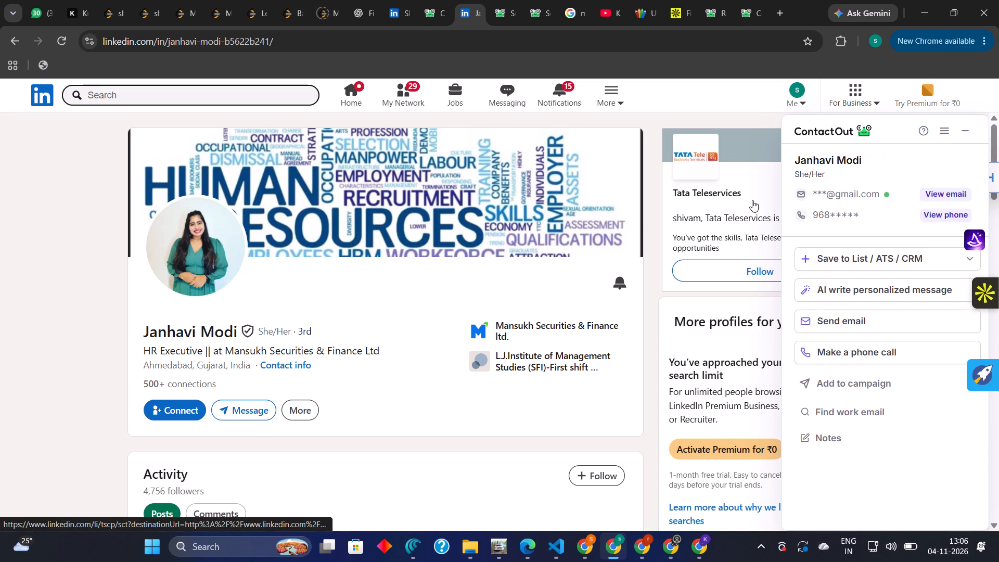
pyautogui.click(944, 220)
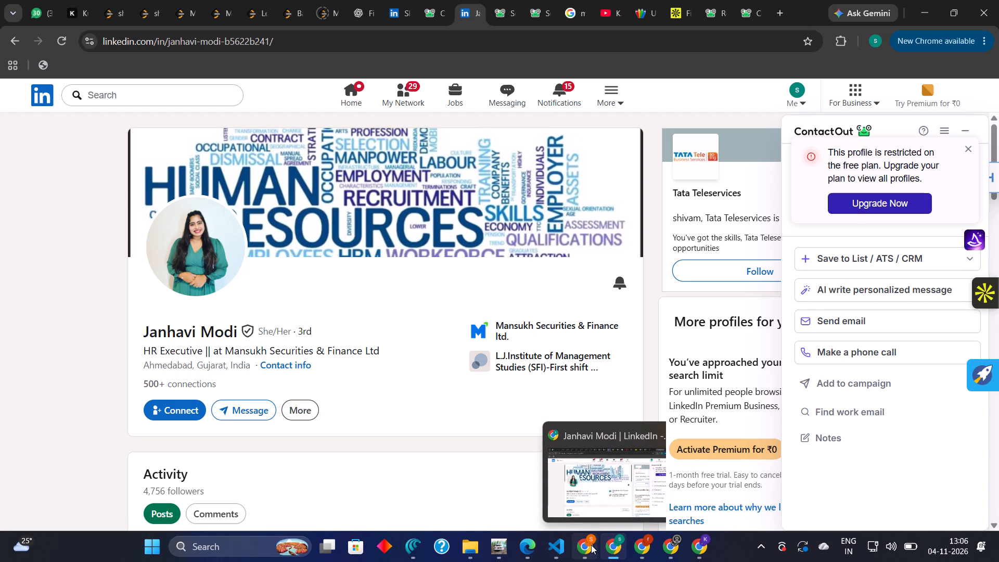
# Copy the Tradebulls contact's name from cell B1032 of internship data, search LinkedIn for it with "trade" added, and open the assistant manager's profile.
pyautogui.click(584, 506)
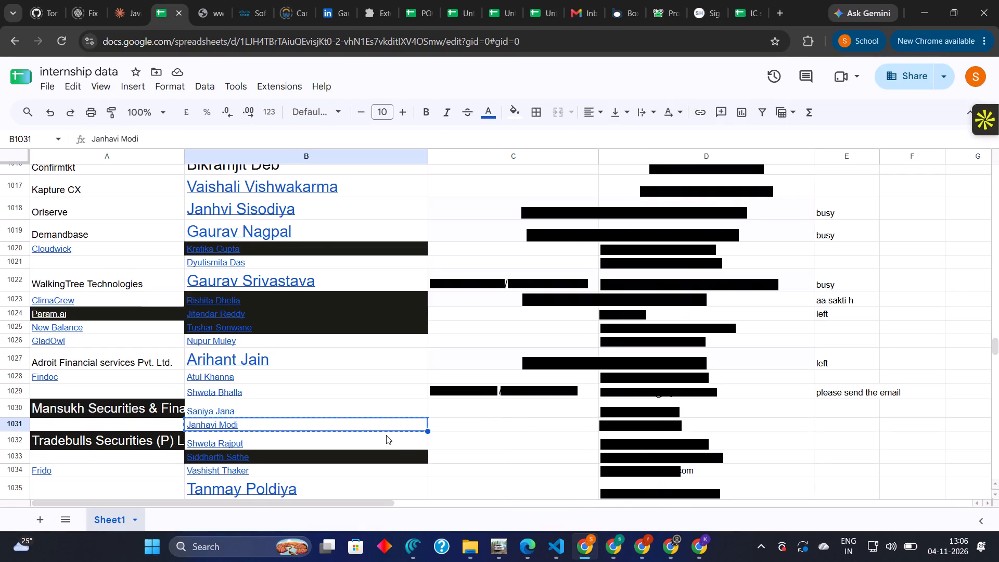
pyautogui.scroll(-1, 386, 435)
pyautogui.click(304, 356)
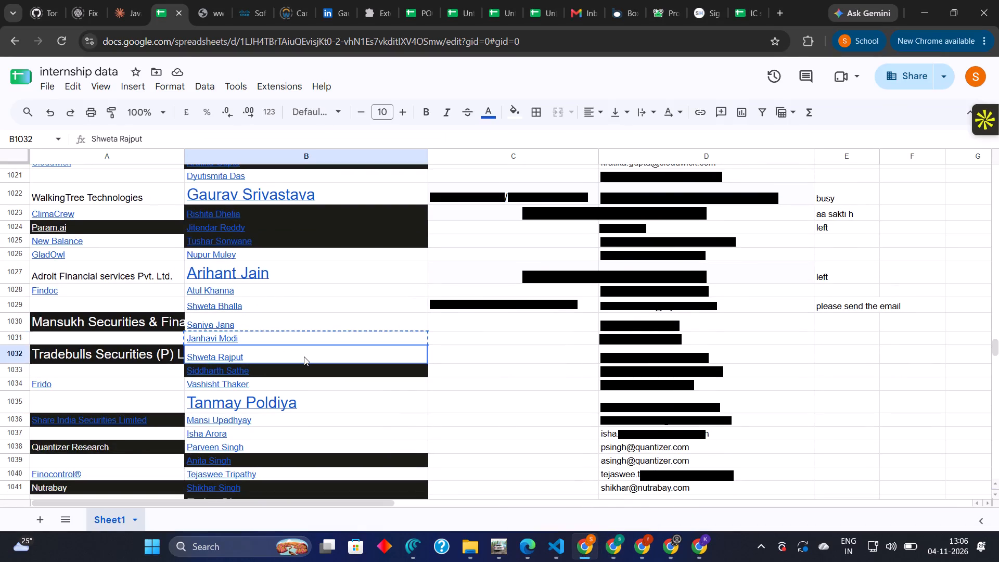
pyautogui.hotkey('ctrl', 'c')
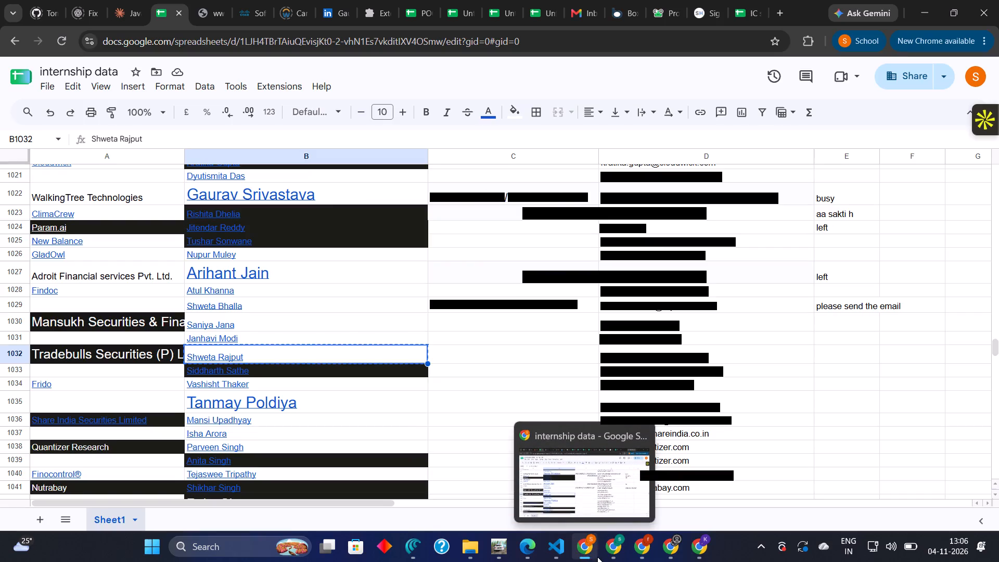
pyautogui.click(617, 505)
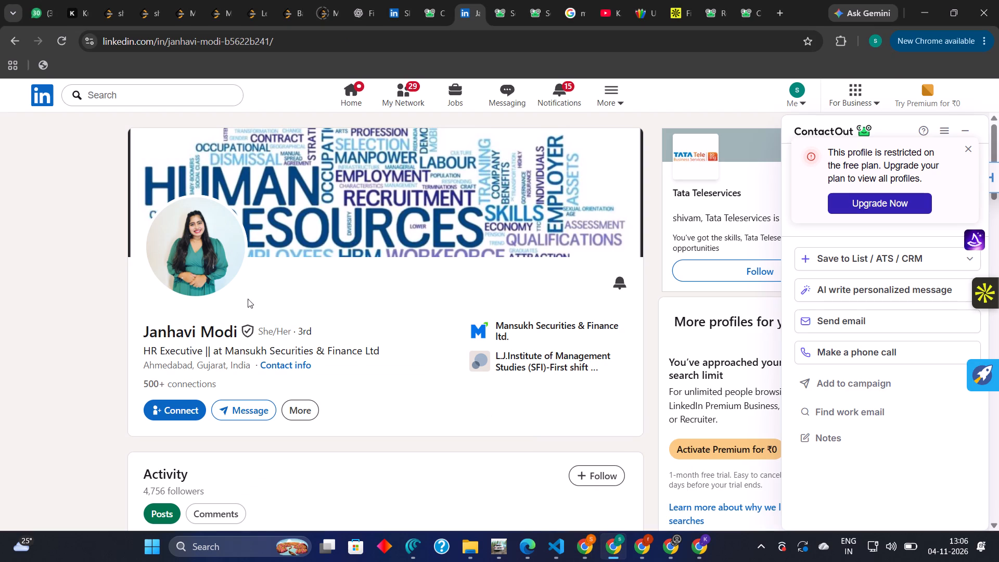
pyautogui.click(144, 98)
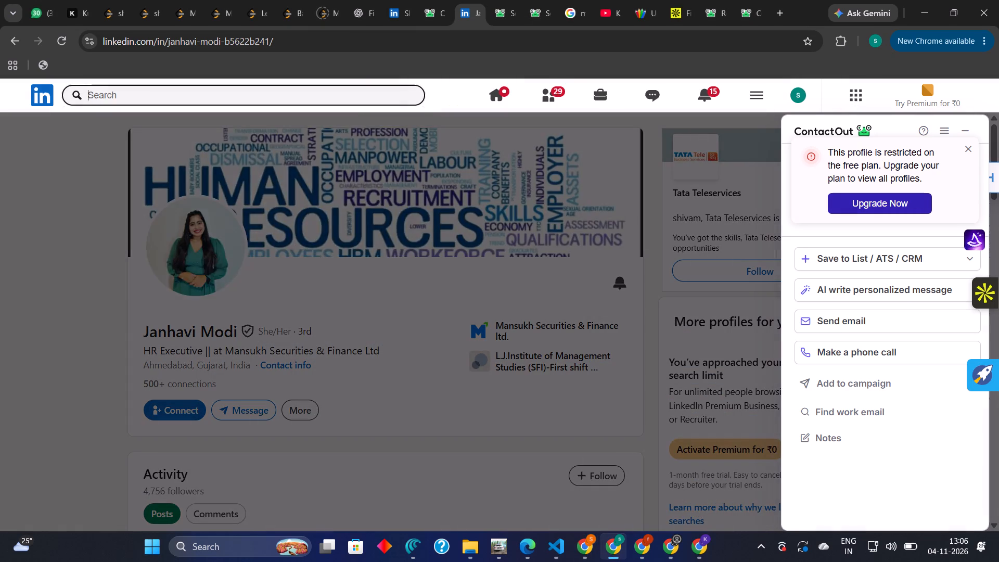
pyautogui.hotkey('ctrl', 'v')
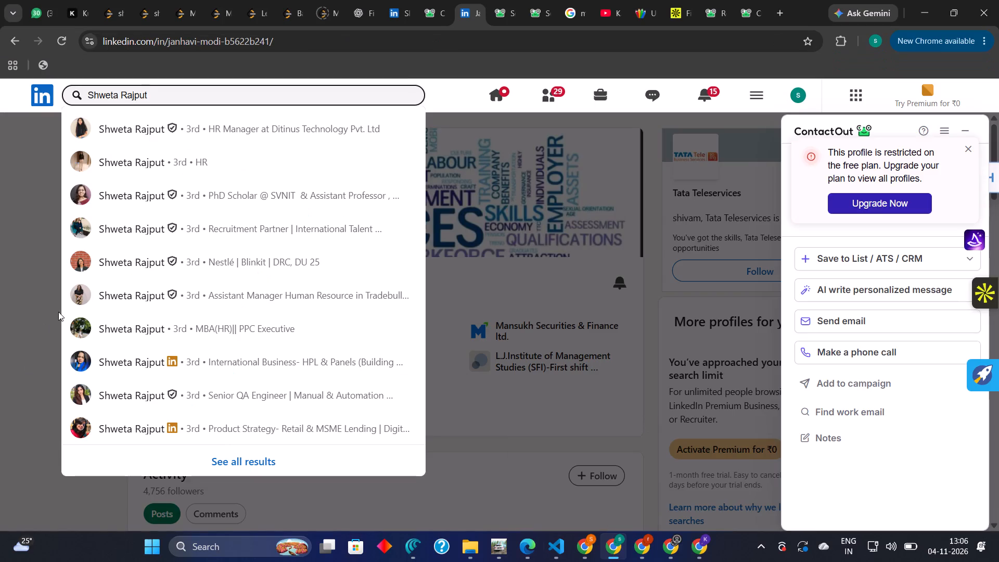
pyautogui.press('space')
pyautogui.write('trade')
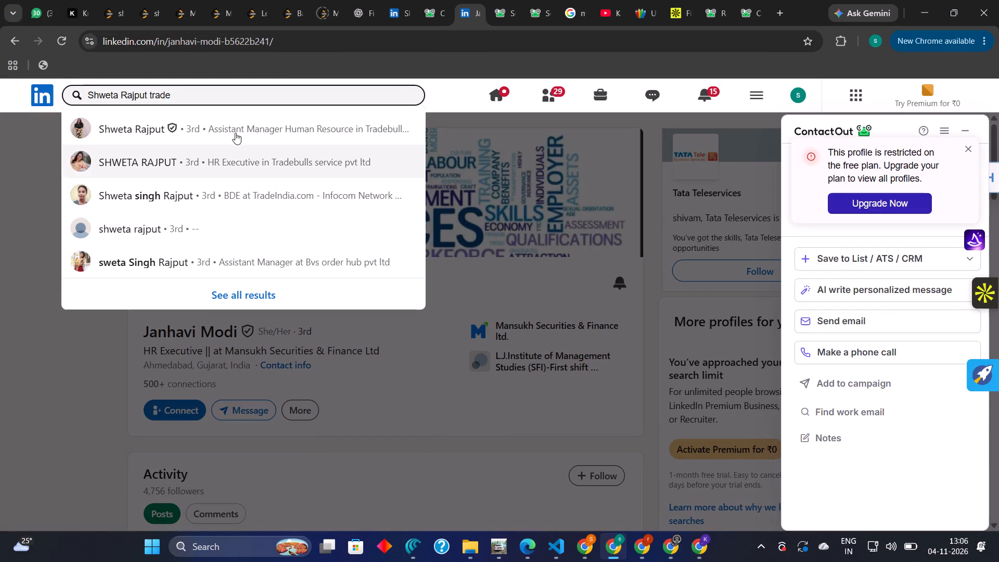
pyautogui.click(235, 131)
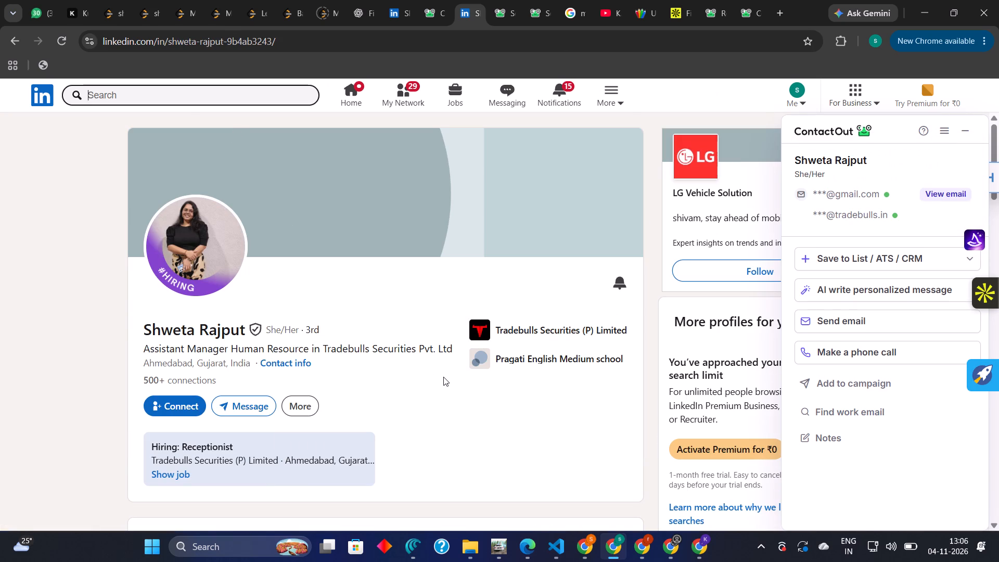
# Examine the Tradebulls assistant manager's LinkedIn activity and experience to check current employment.
pyautogui.scroll(-3, 280, 468)
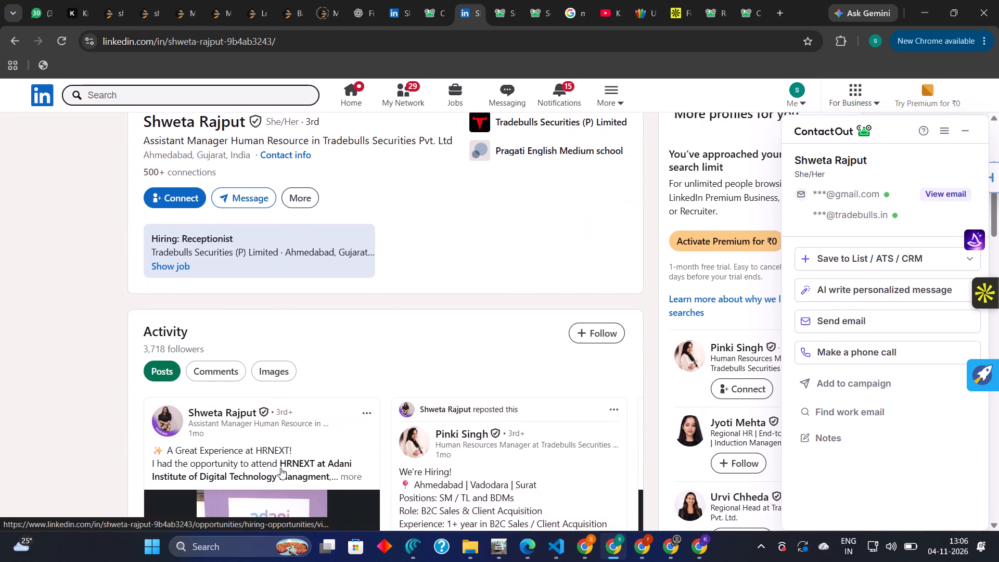
pyautogui.scroll(-2, 280, 468)
pyautogui.hscroll(1, 280, 468)
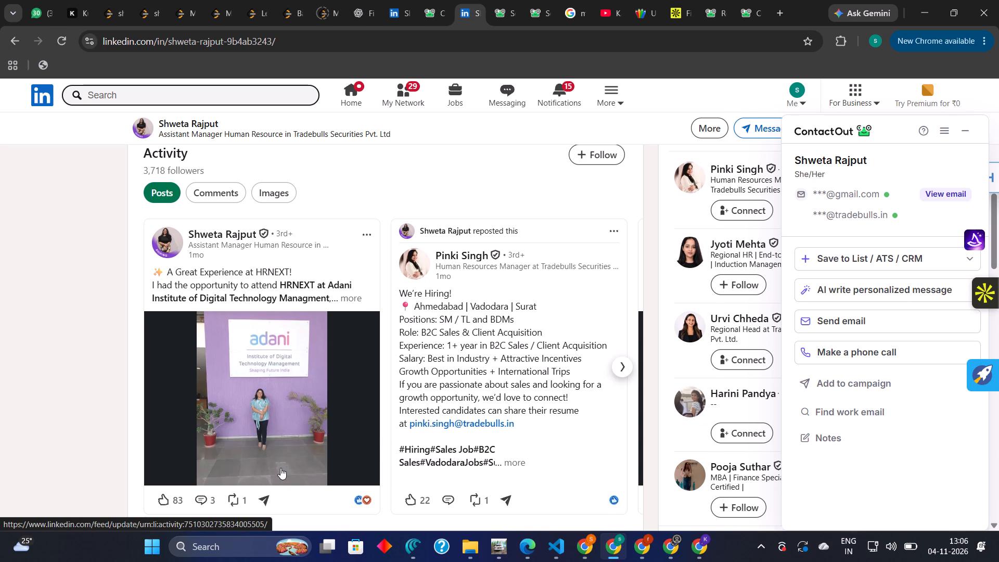
pyautogui.hscroll(1, 280, 468)
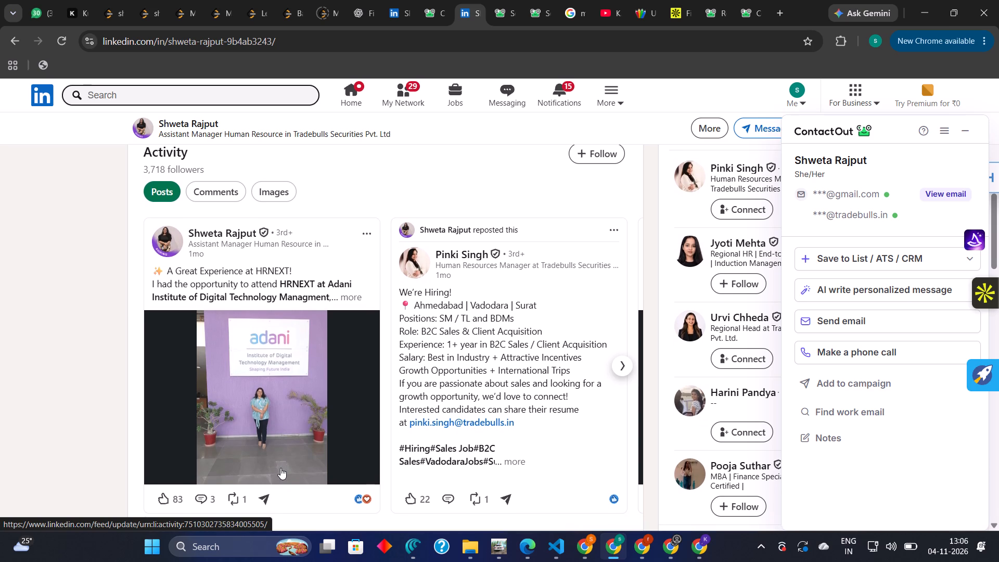
pyautogui.hscroll(1, 280, 468)
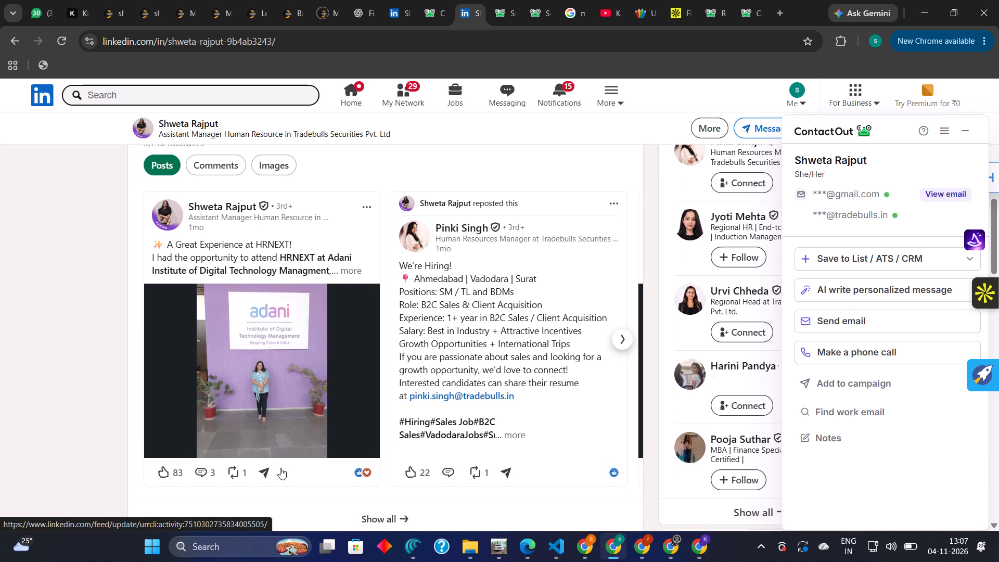
pyautogui.hscroll(1, 280, 468)
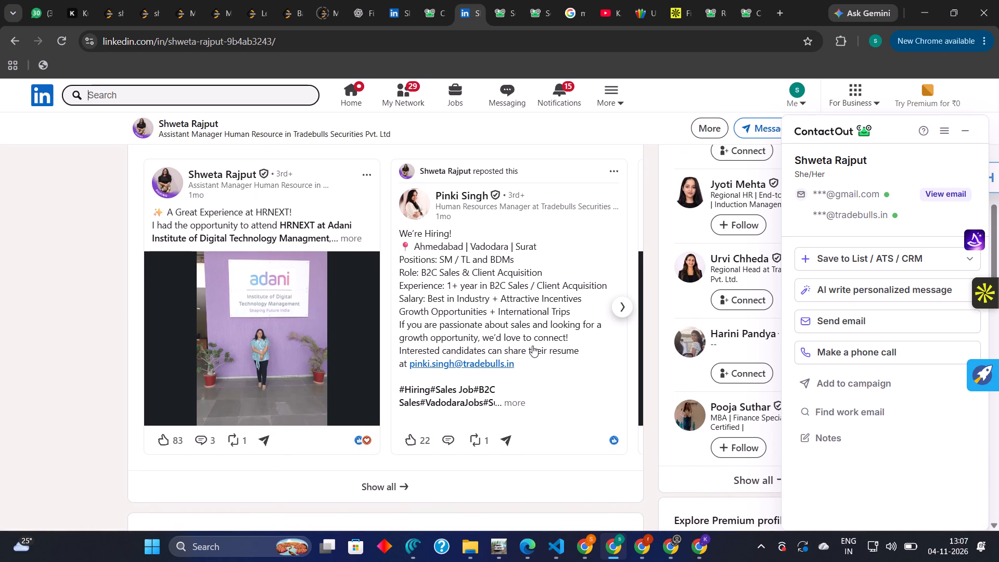
pyautogui.scroll(-2, 532, 346)
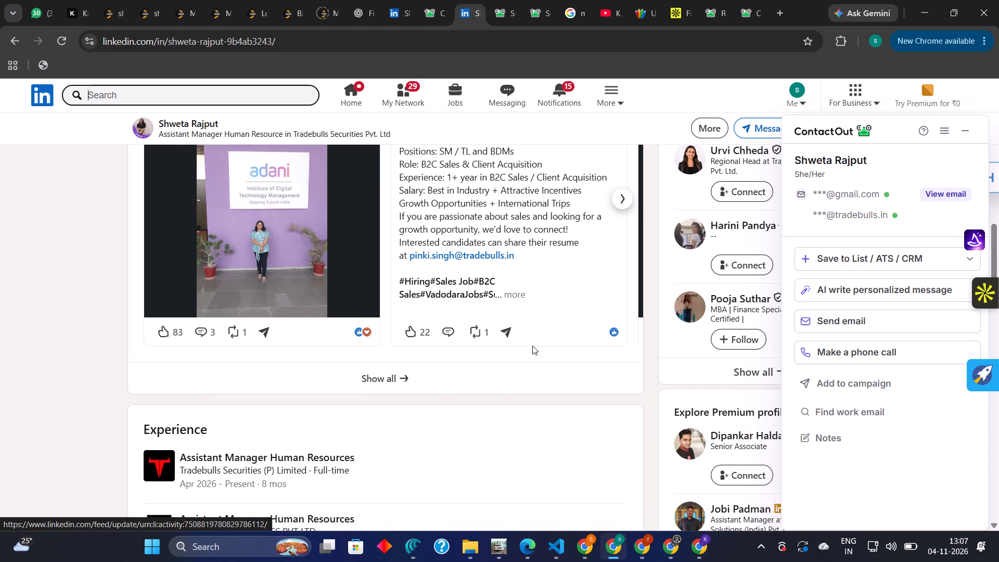
pyautogui.scroll(-2, 532, 346)
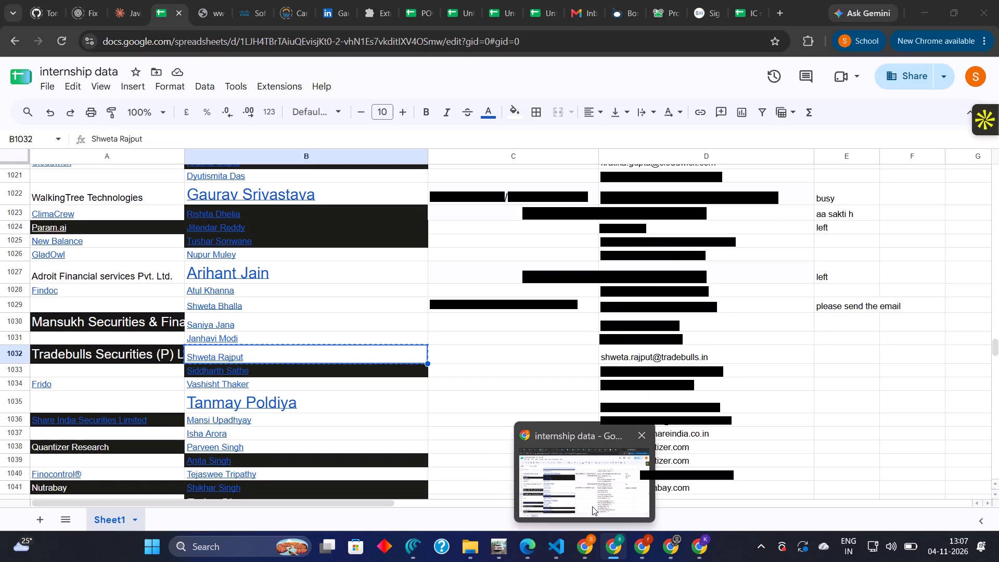
# Copy the second Tradebulls contact's name from cell B1033 of internship data and look it up in LinkedIn search.
pyautogui.click(592, 506)
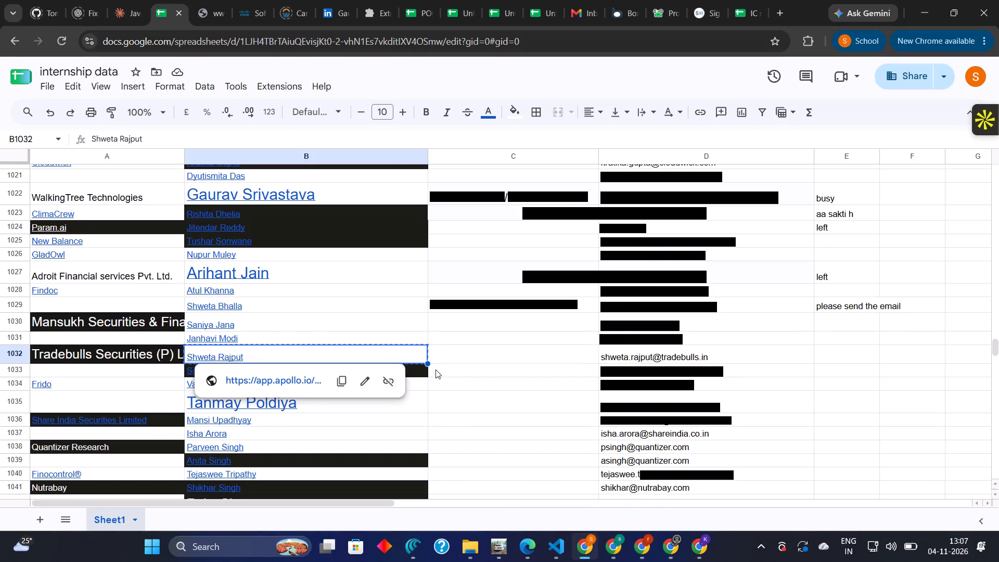
pyautogui.click(425, 372)
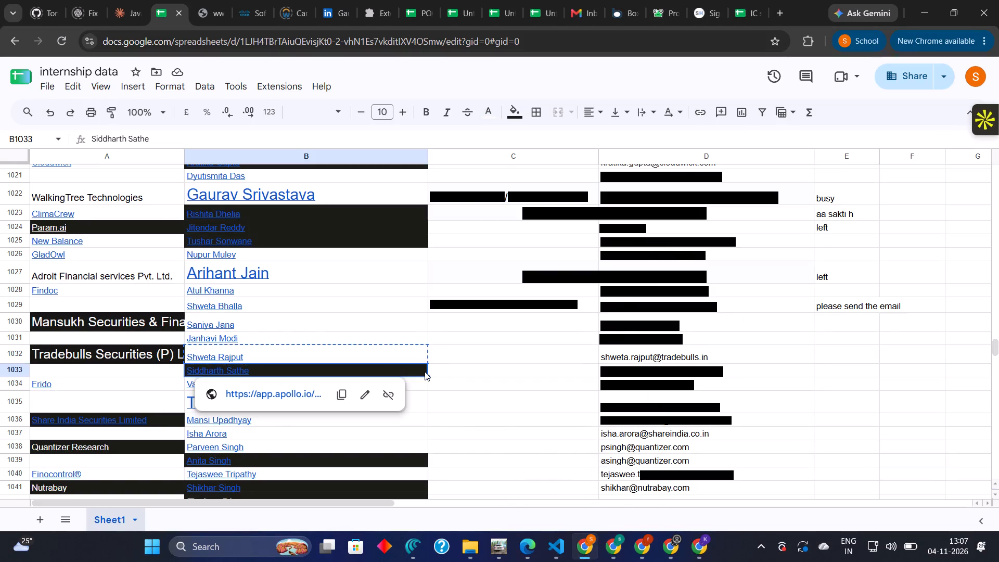
pyautogui.hotkey('ctrl', 'c')
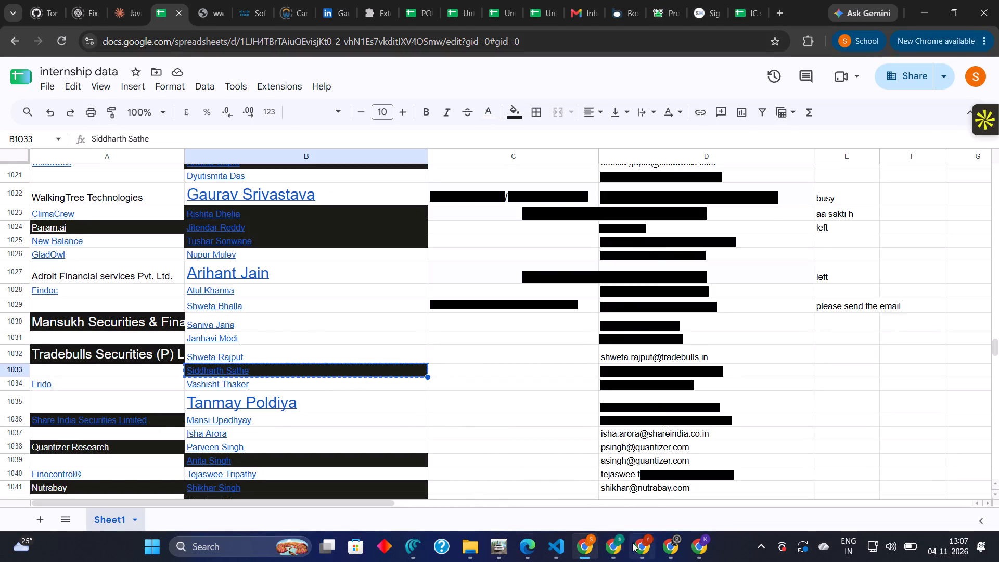
pyautogui.click(612, 492)
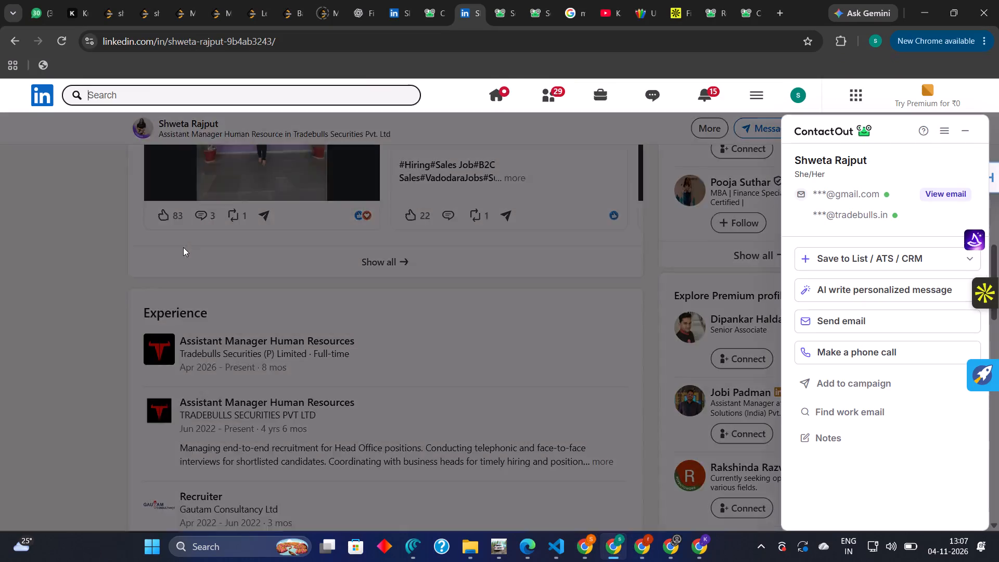
pyautogui.hotkey('ctrl', 'v')
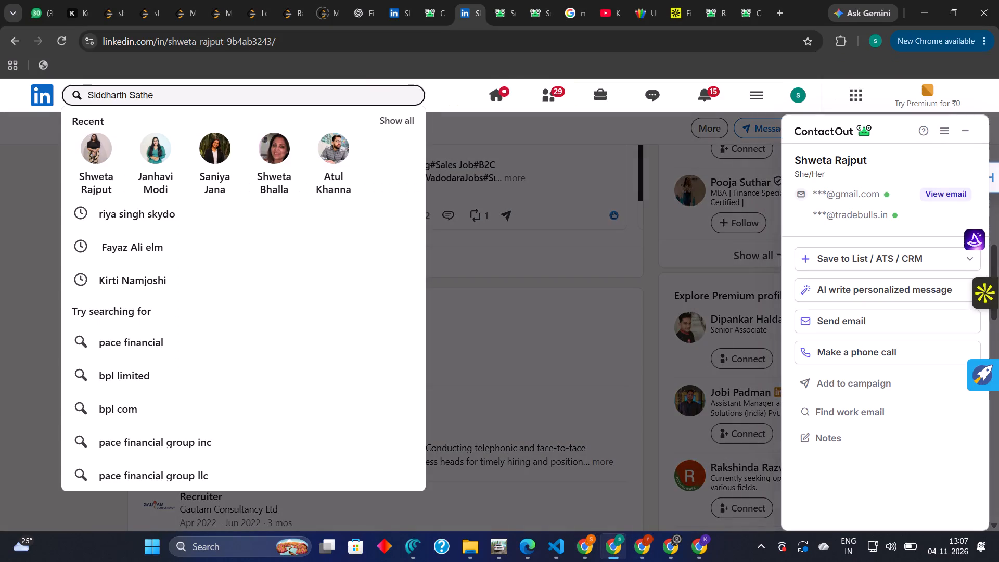
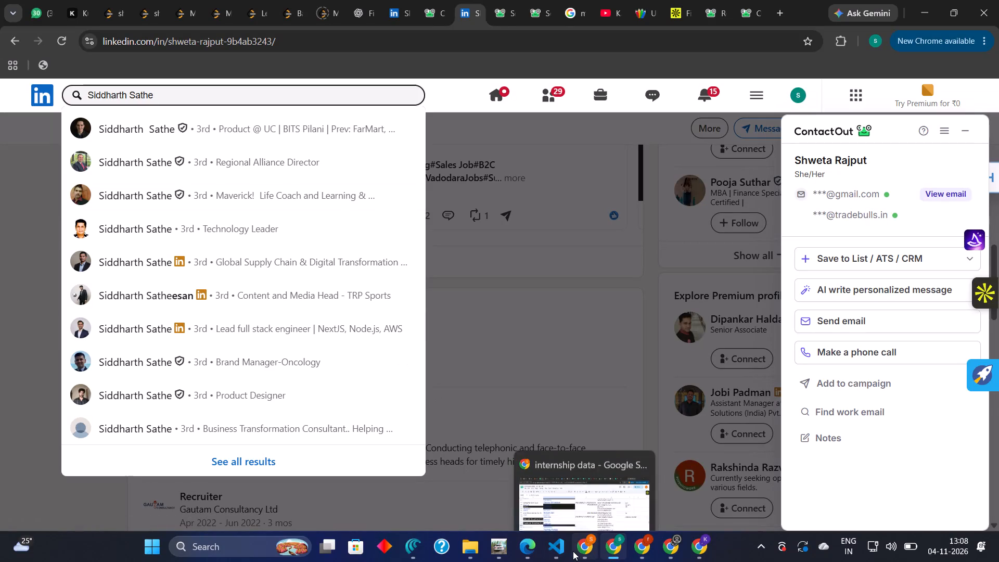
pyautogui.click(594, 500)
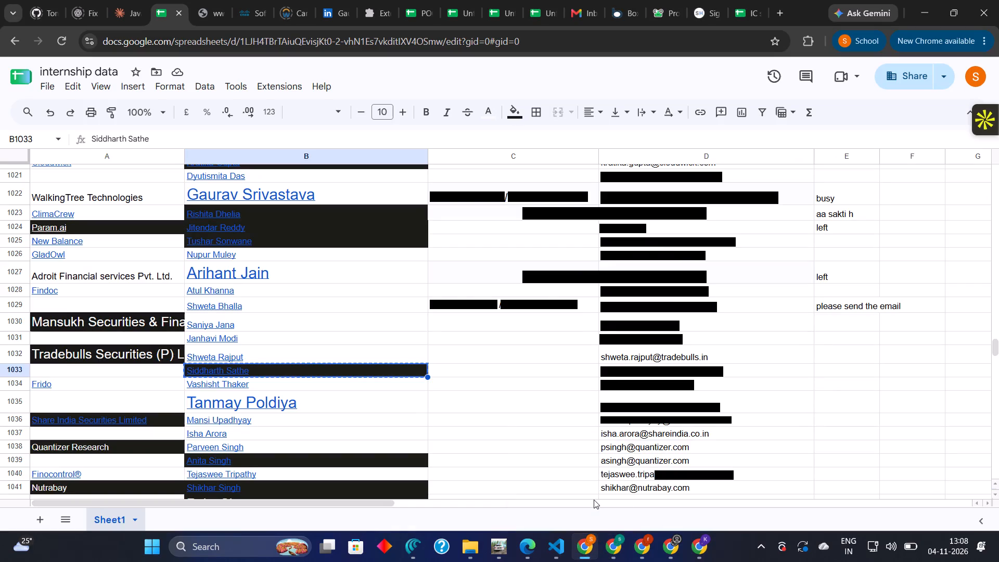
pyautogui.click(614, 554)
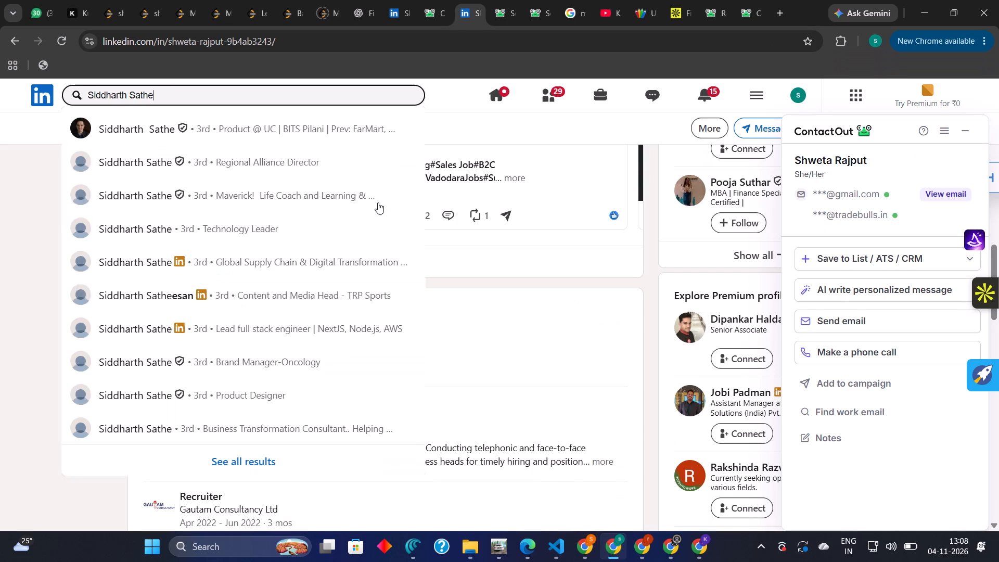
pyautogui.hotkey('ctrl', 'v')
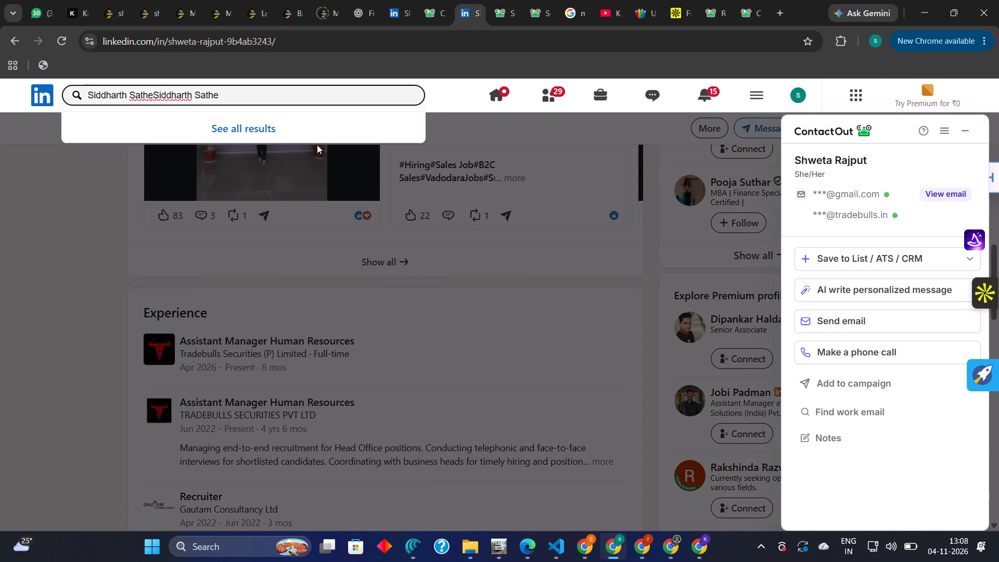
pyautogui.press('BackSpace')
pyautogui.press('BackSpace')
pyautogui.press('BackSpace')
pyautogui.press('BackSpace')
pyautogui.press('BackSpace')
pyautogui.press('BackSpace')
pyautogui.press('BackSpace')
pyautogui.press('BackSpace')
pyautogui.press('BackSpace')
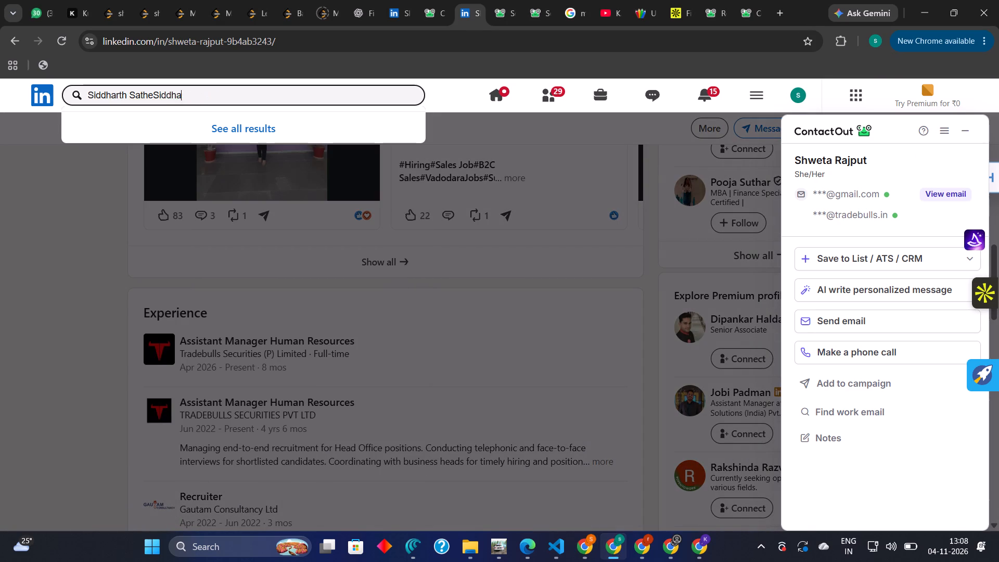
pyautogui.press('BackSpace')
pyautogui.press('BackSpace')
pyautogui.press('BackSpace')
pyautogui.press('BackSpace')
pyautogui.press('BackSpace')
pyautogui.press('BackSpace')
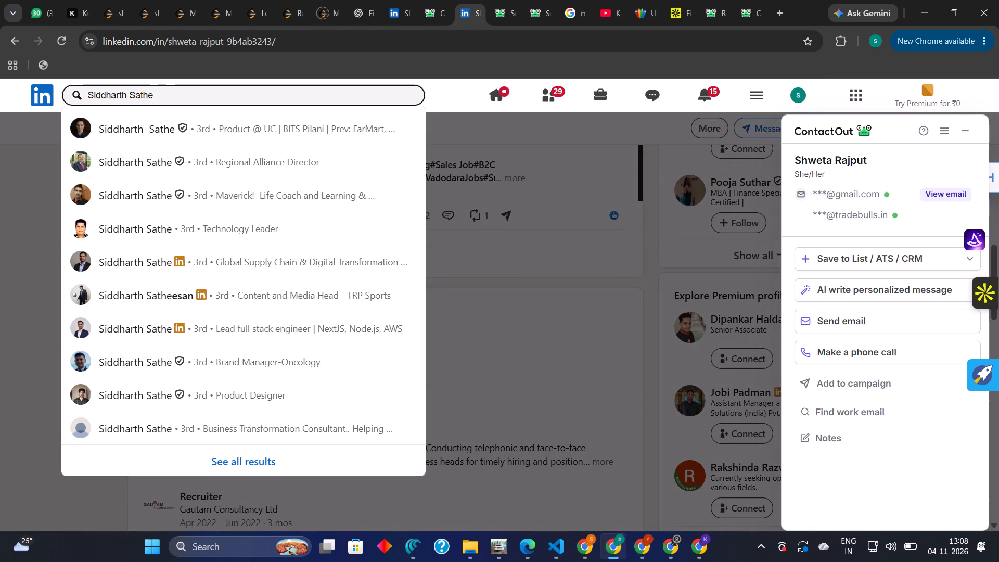
# Add "trade" to the LinkedIn name search and open the Tradebulls learning and development professional's profile.
pyautogui.press('space')
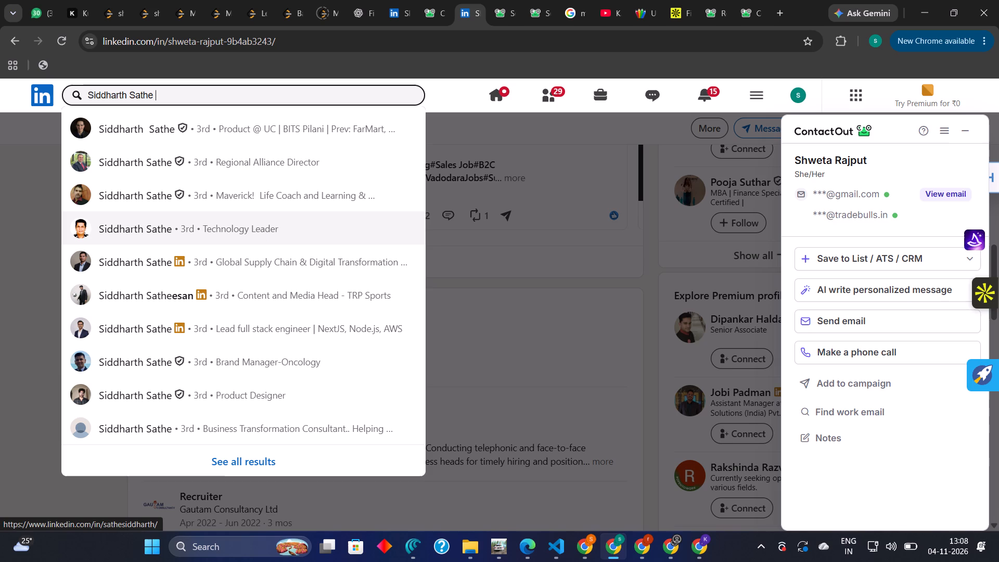
pyautogui.write('trade')
pyautogui.click(319, 133)
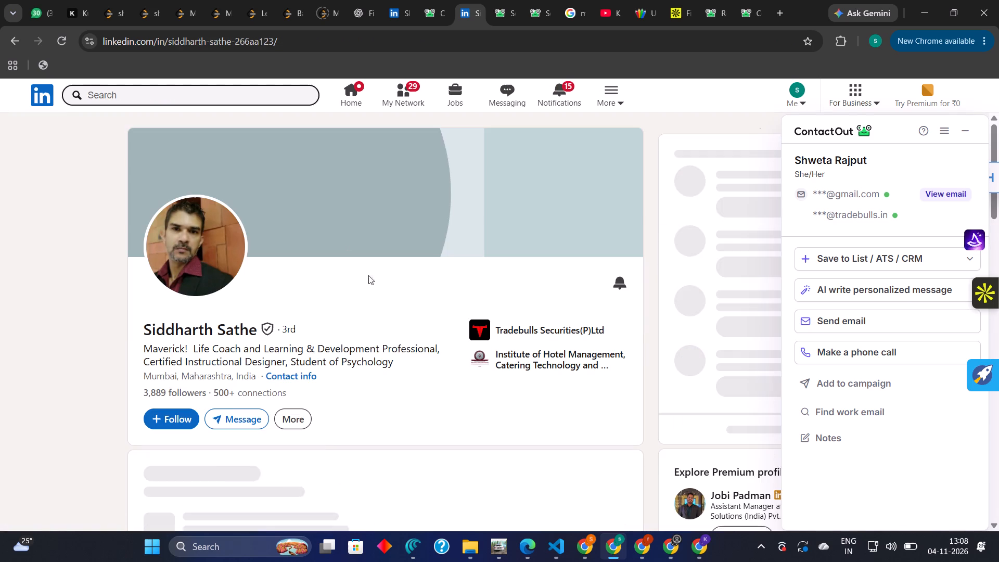
# Examine the experience section of the second Tradebulls contact's LinkedIn profile and the linked Tradebulls company page to check current employment.
pyautogui.scroll(-4, 386, 326)
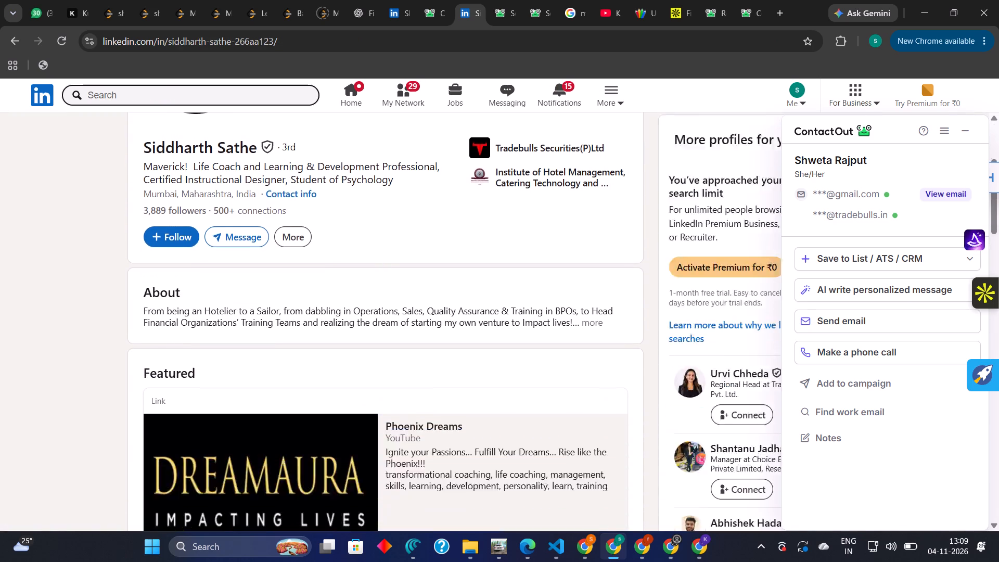
pyautogui.scroll(-4, 386, 326)
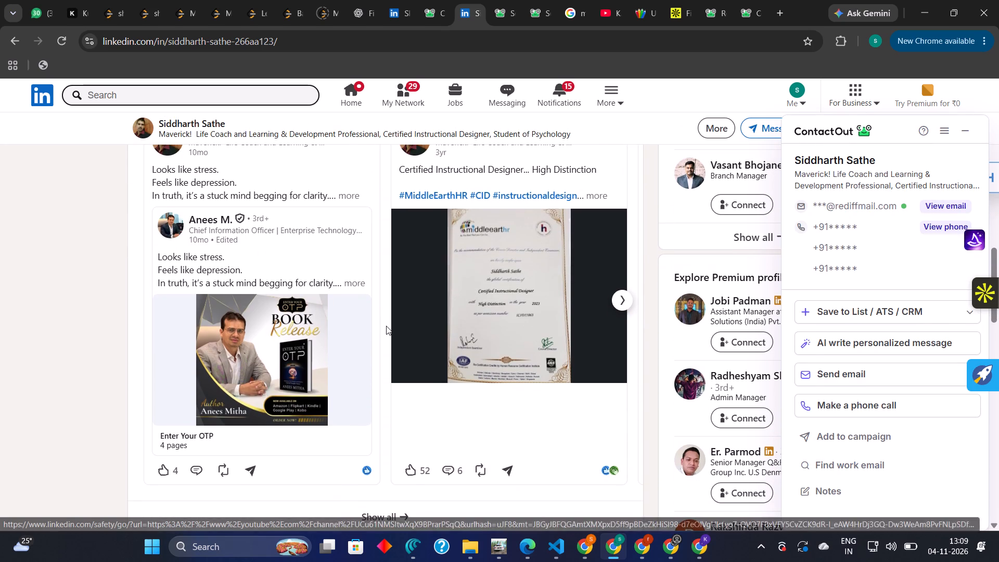
pyautogui.hscroll(5, 386, 326)
pyautogui.scroll(1, 386, 326)
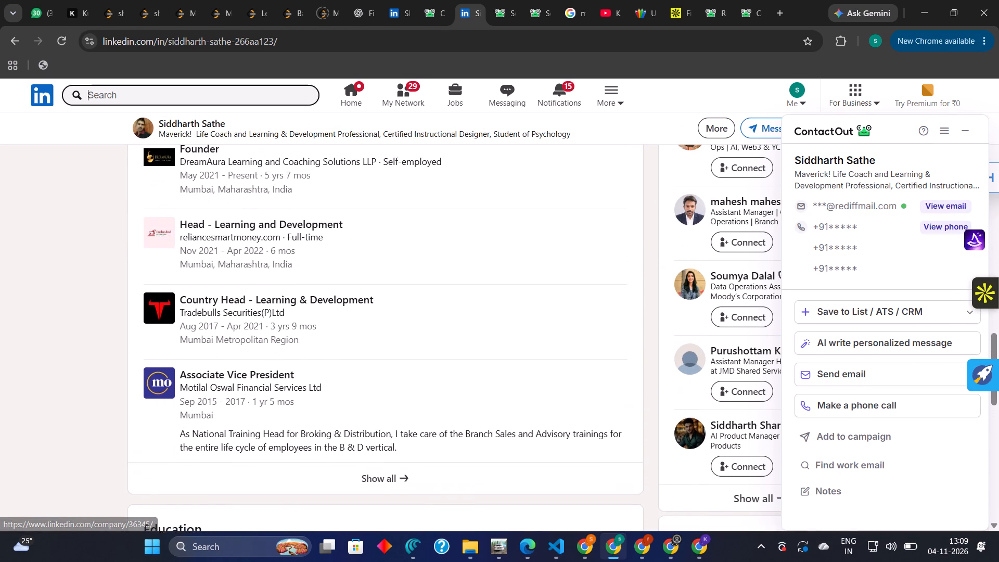
pyautogui.scroll(4, 386, 326)
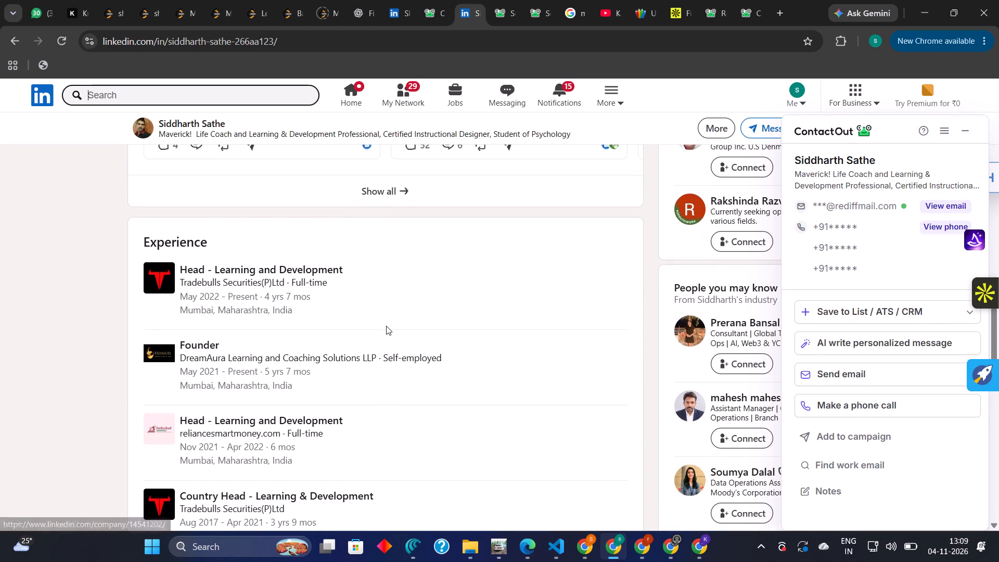
pyautogui.scroll(-1, 321, 390)
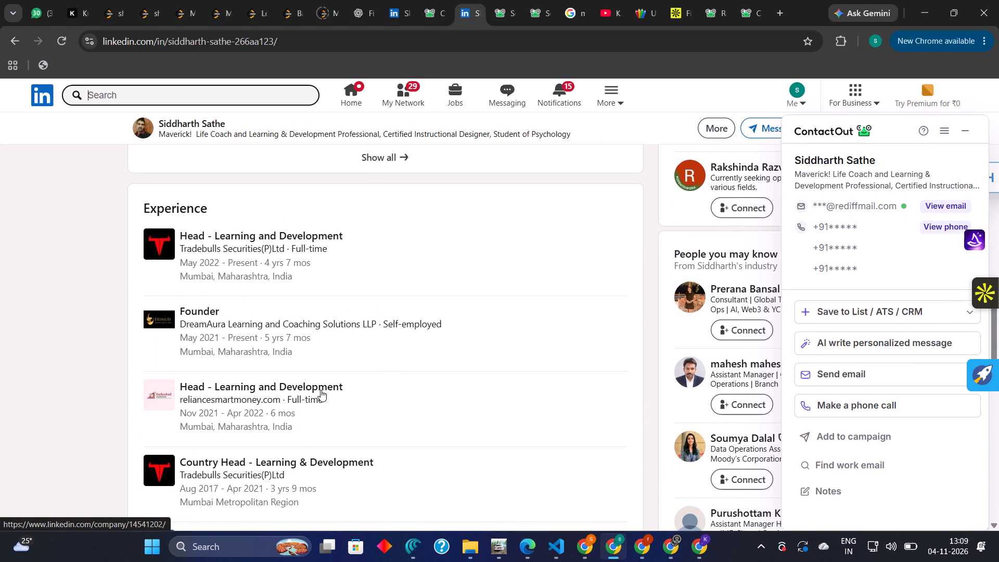
pyautogui.scroll(1, 321, 390)
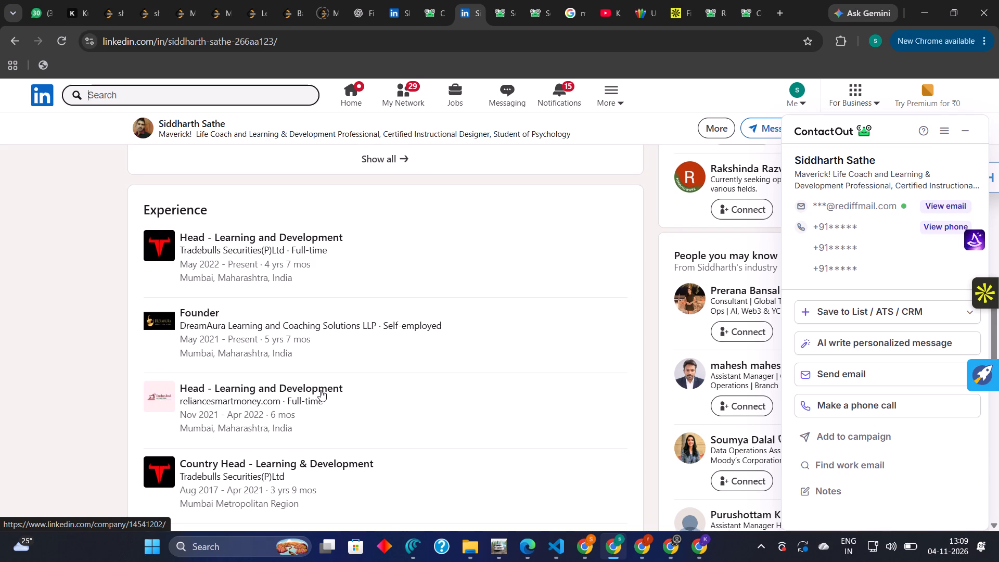
pyautogui.scroll(5, 321, 390)
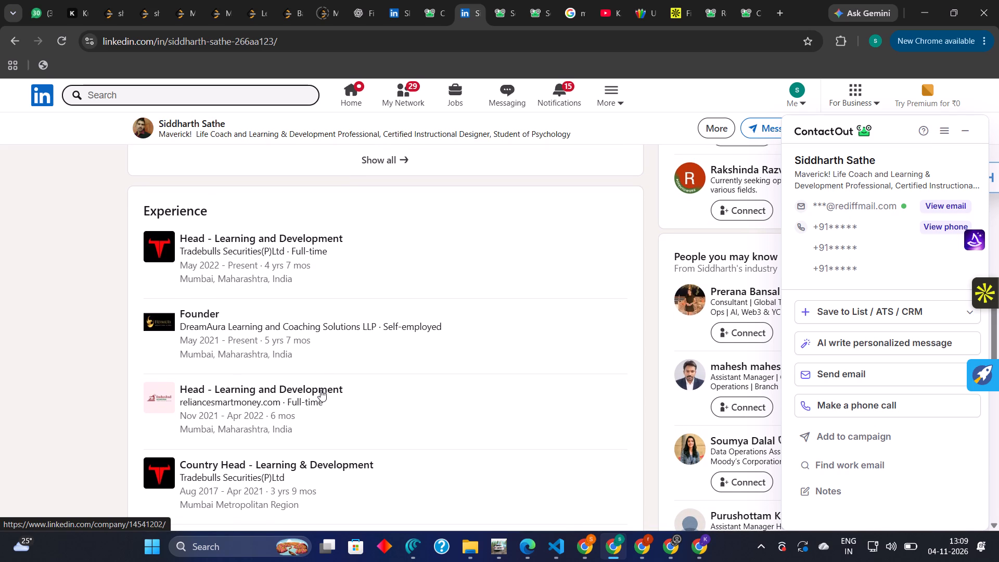
pyautogui.scroll(3, 321, 390)
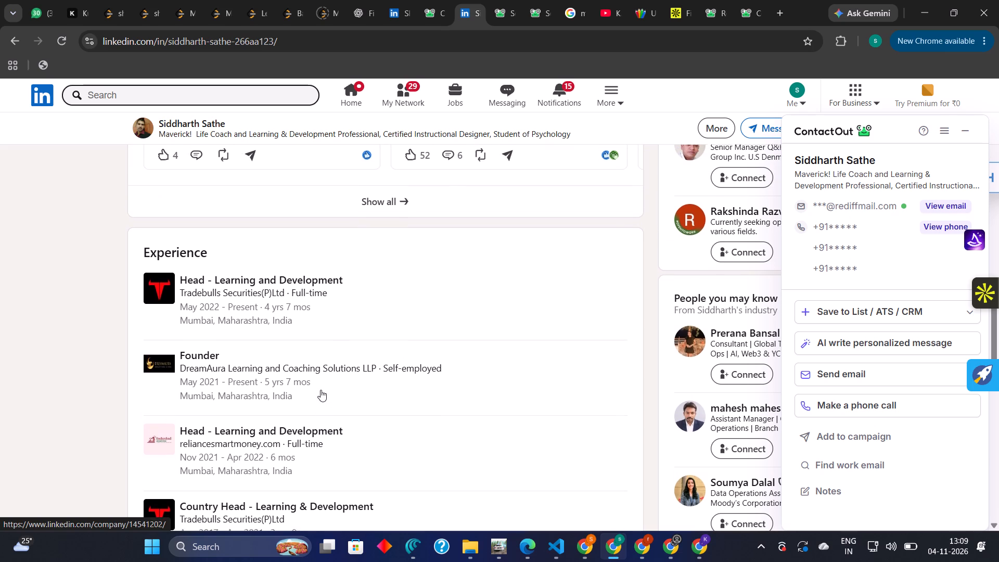
pyautogui.scroll(1, 321, 390)
pyautogui.click(207, 289)
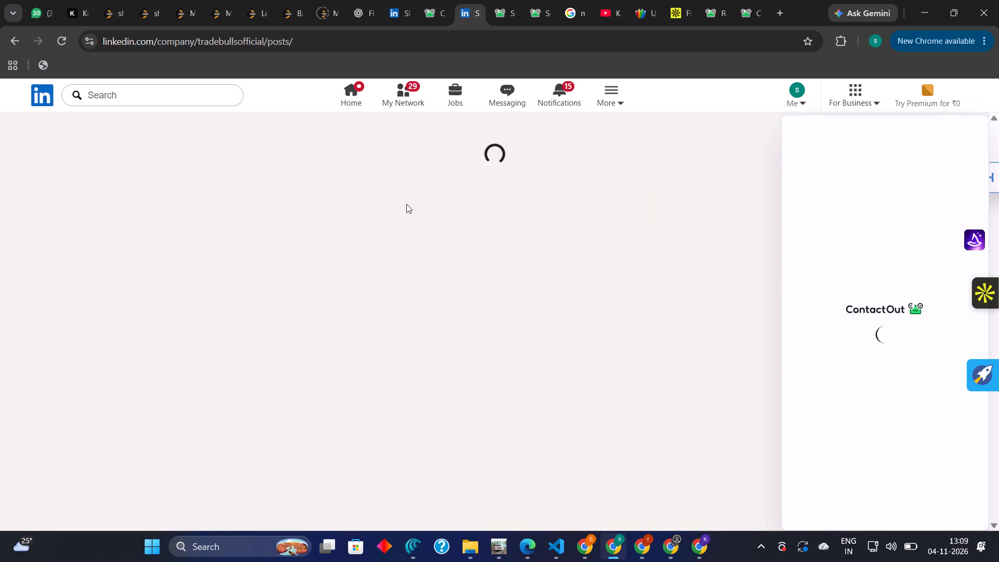
pyautogui.hscroll(9, 323, 297)
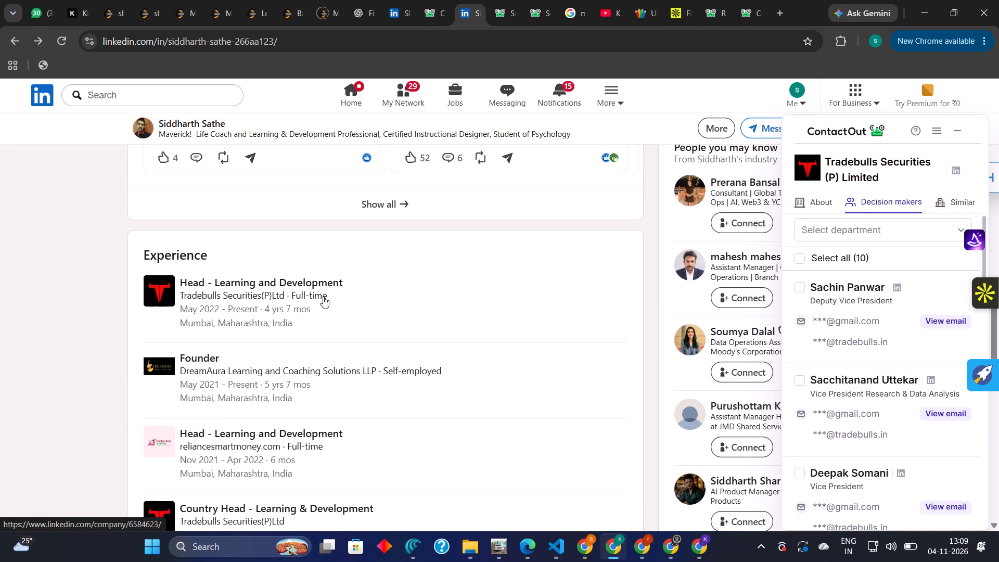
pyautogui.scroll(8, 323, 297)
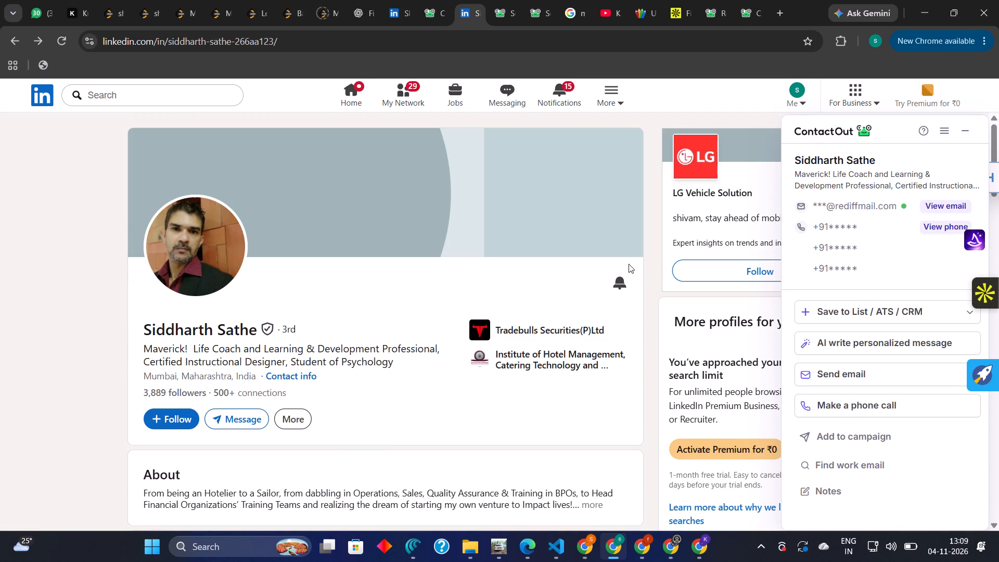
# Request the second Tradebulls contact's phone number in ContactOut.
pyautogui.click(950, 227)
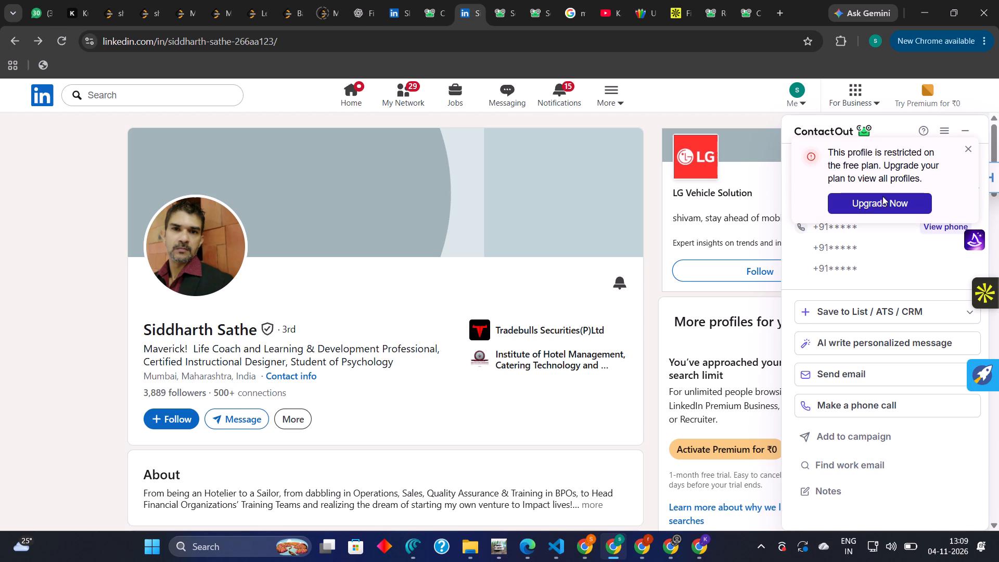
pyautogui.click(970, 148)
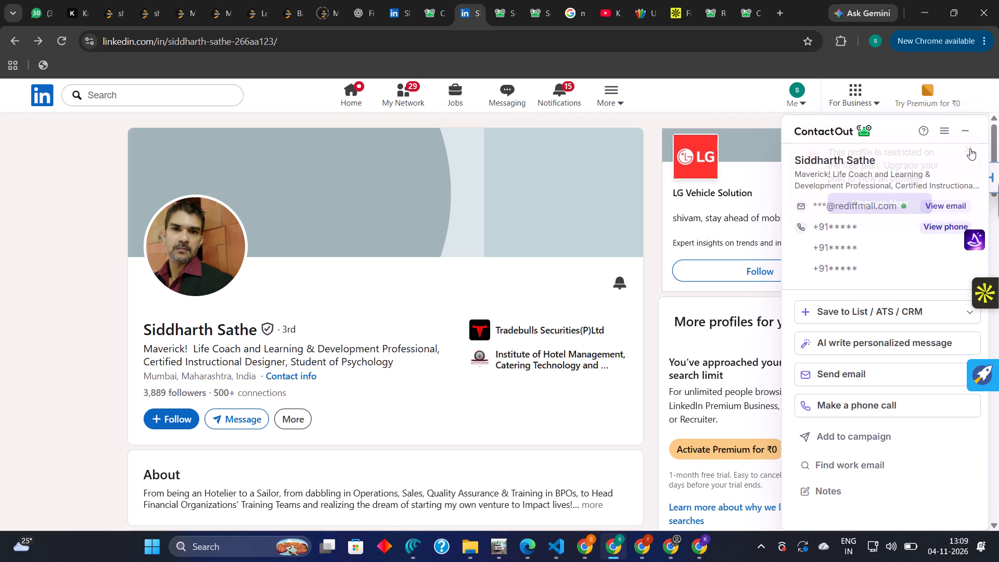
# Copy the Frido contact's name from cell B1034 of internship data, look it up on LinkedIn and open the HRBP profile.
pyautogui.click(579, 555)
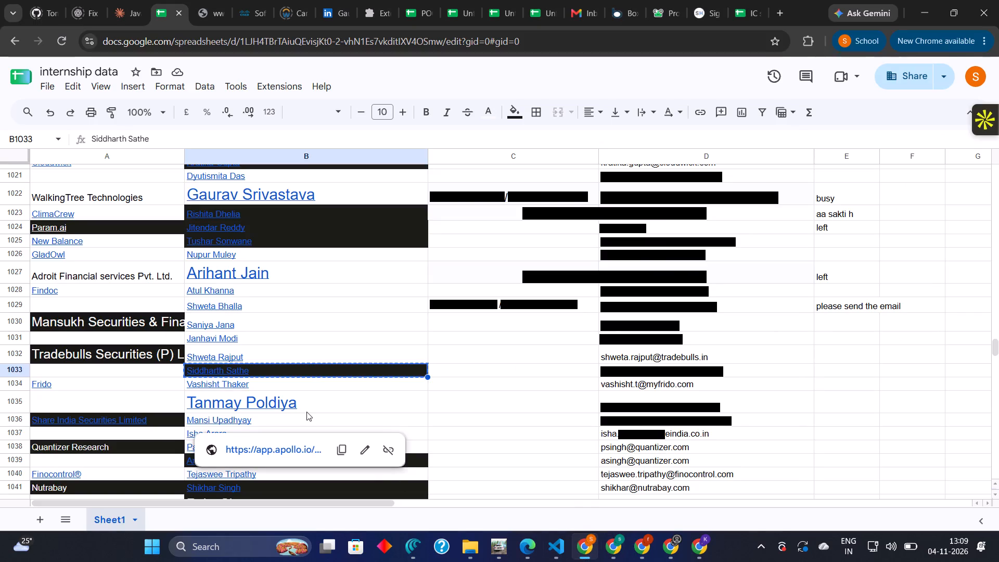
pyautogui.click(295, 388)
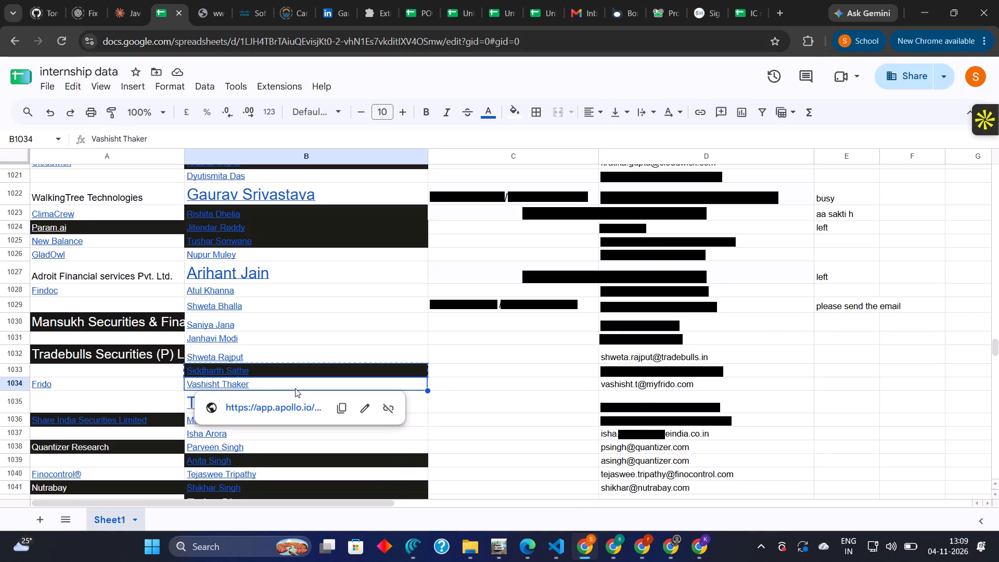
pyautogui.hotkey('ctrl', 'c')
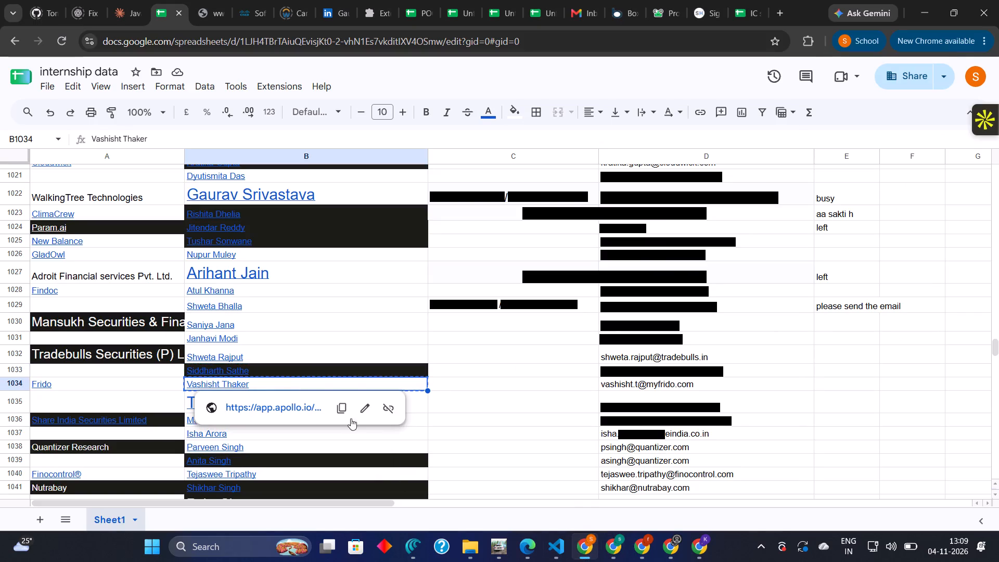
pyautogui.click(608, 550)
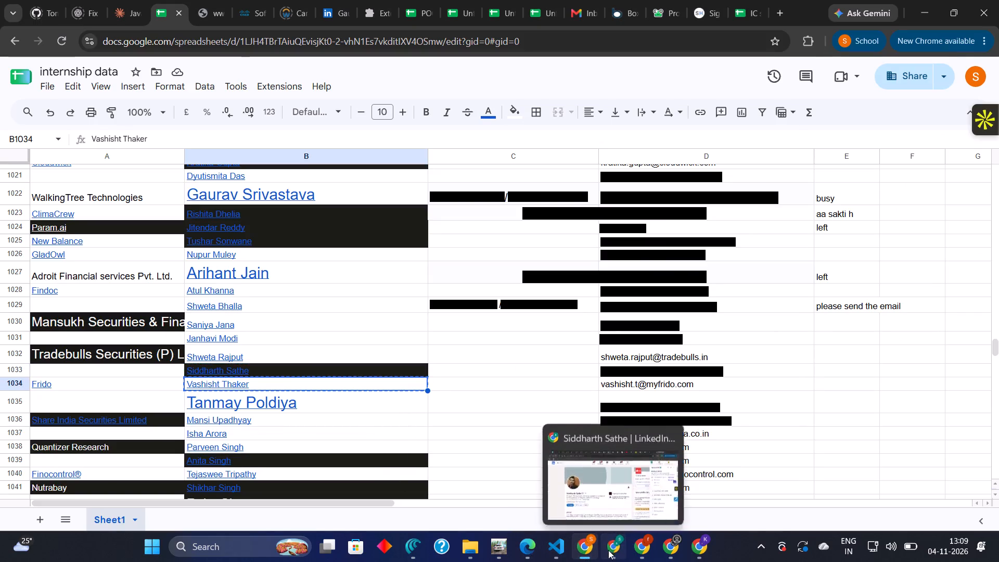
pyautogui.click(169, 98)
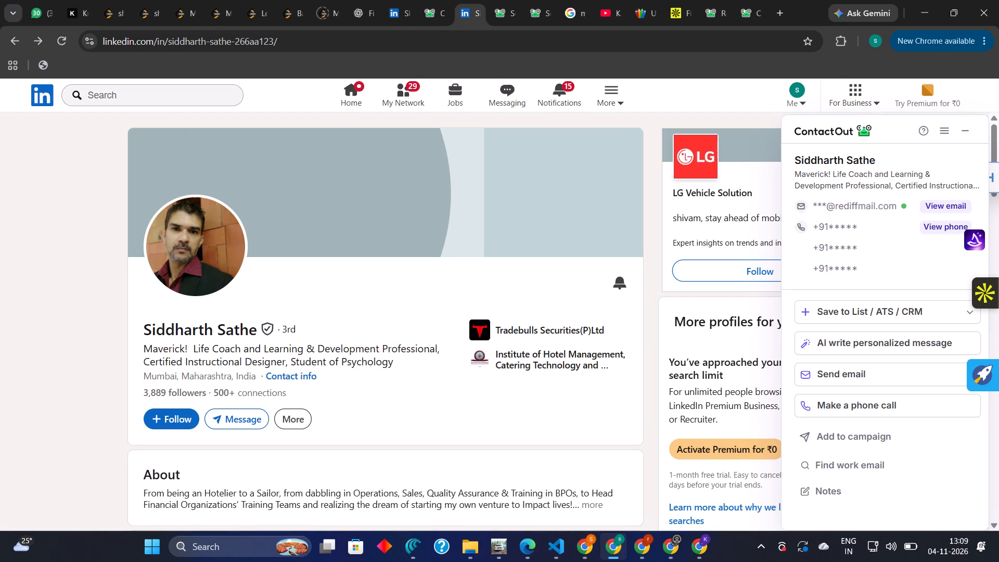
pyautogui.hotkey('ctrl', 'v')
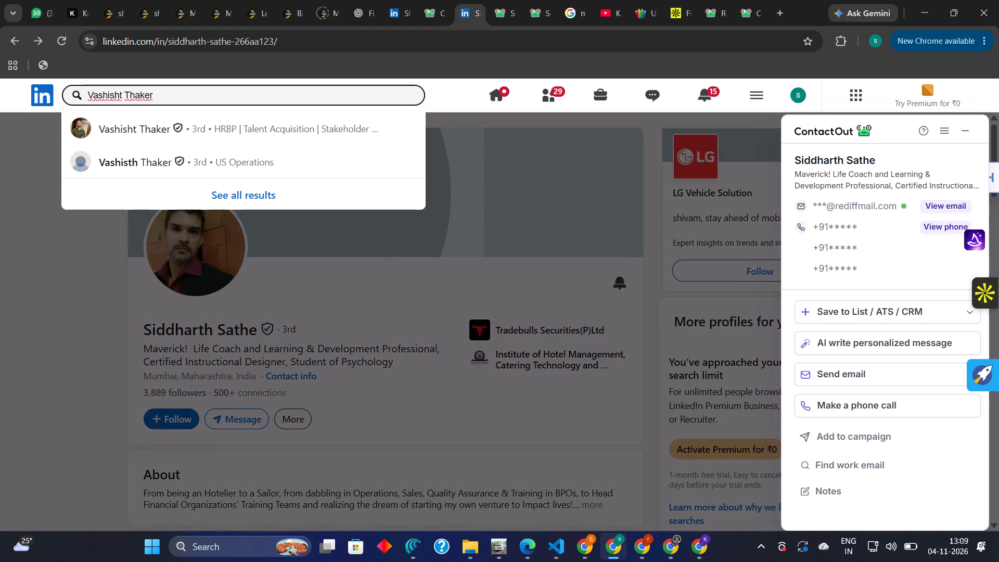
pyautogui.click(185, 122)
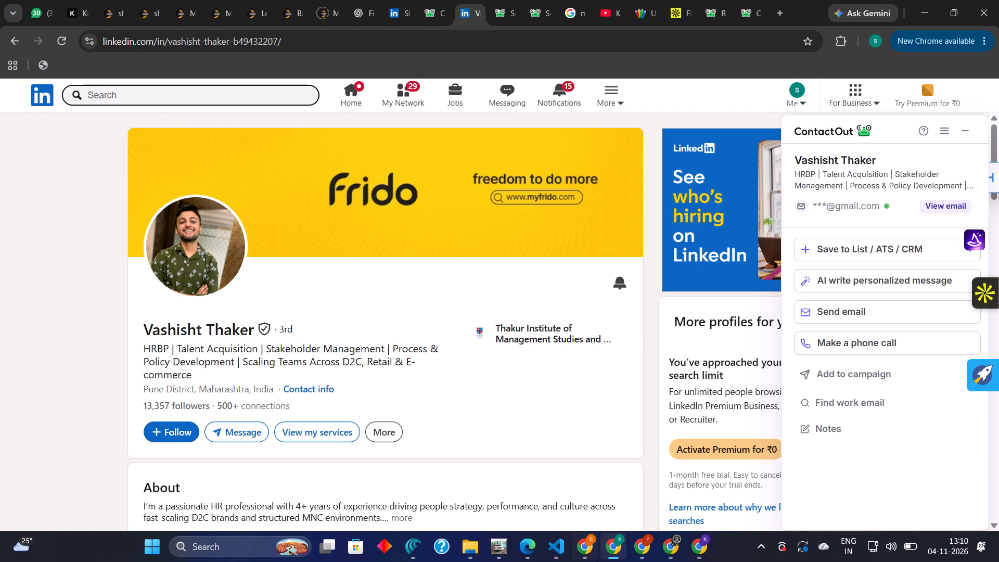
# Look up the second Frido contact from cell B1035 of internship data on LinkedIn, open the profile and request its phone number in ContactOut.
pyautogui.click(577, 505)
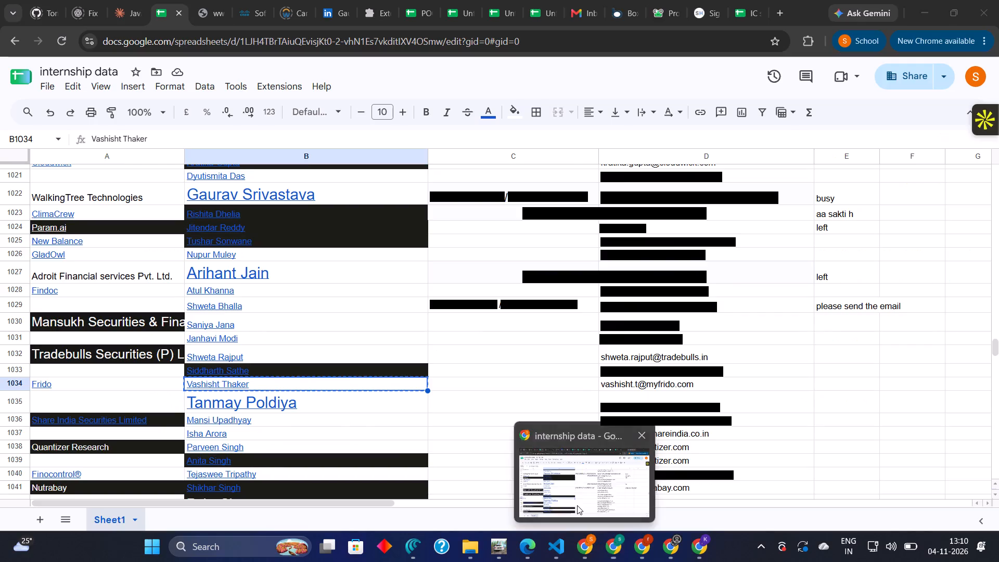
pyautogui.click(370, 398)
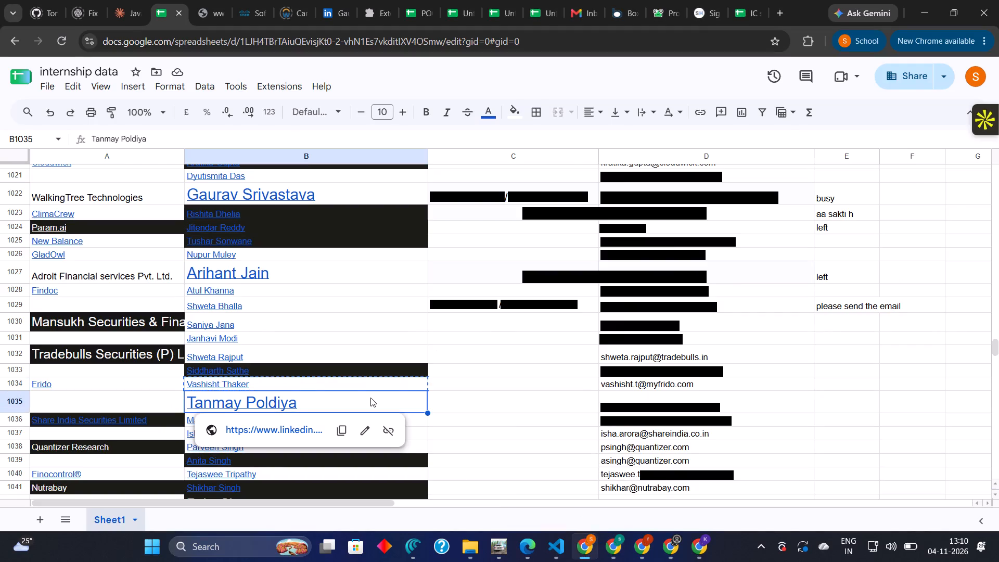
pyautogui.hotkey('ctrl', 'c')
pyautogui.click(614, 541)
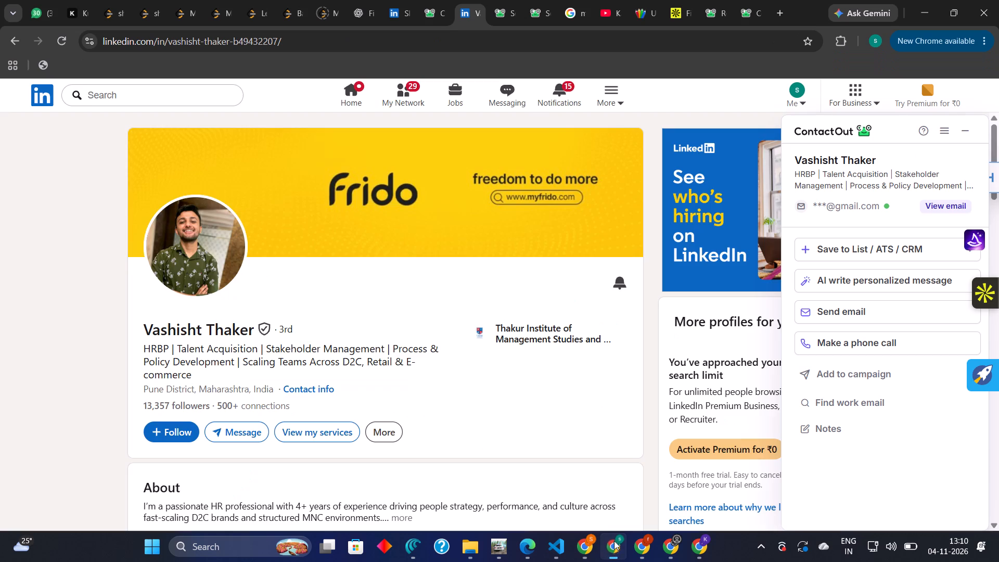
pyautogui.hotkey('ctrl', 'v')
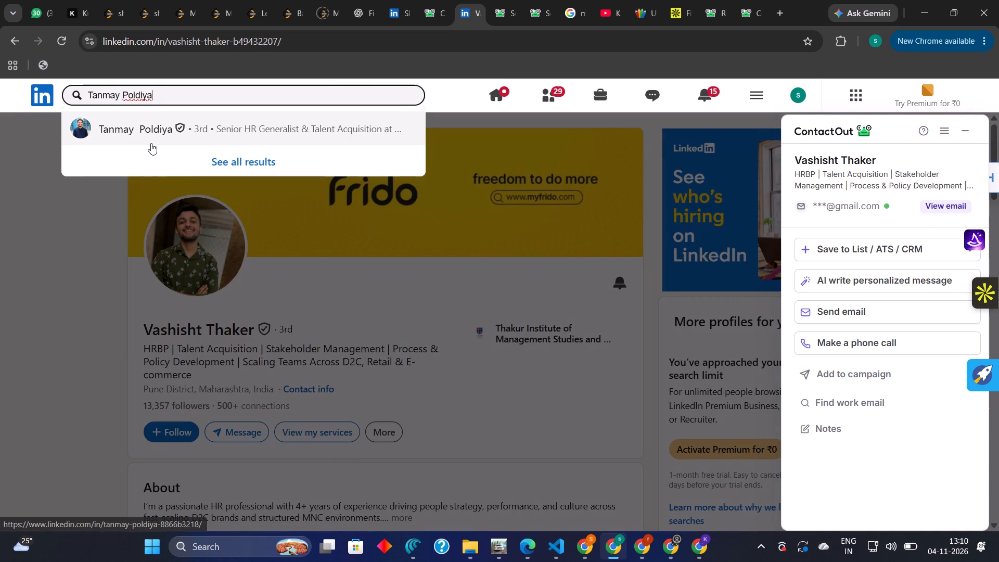
pyautogui.click(151, 143)
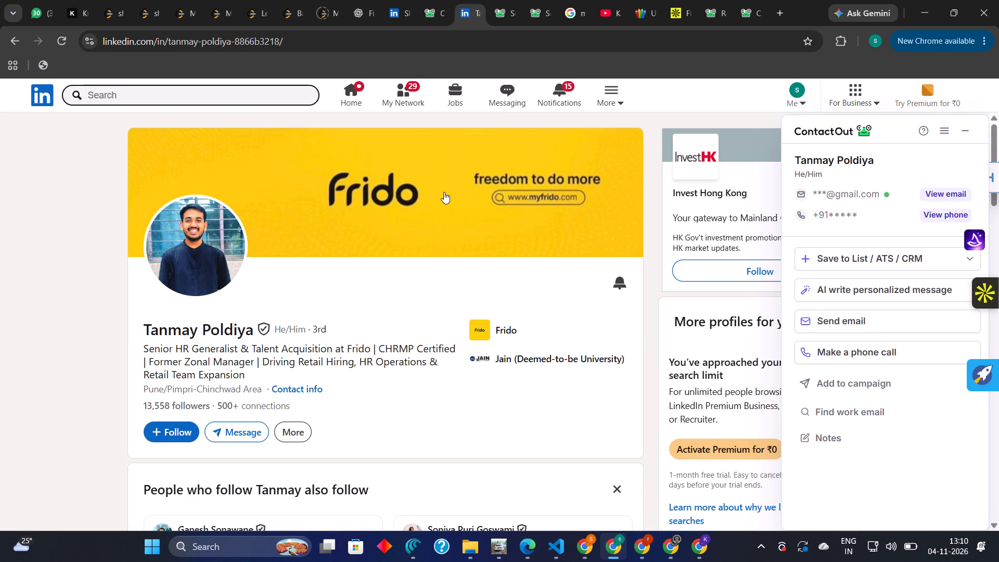
pyautogui.click(926, 221)
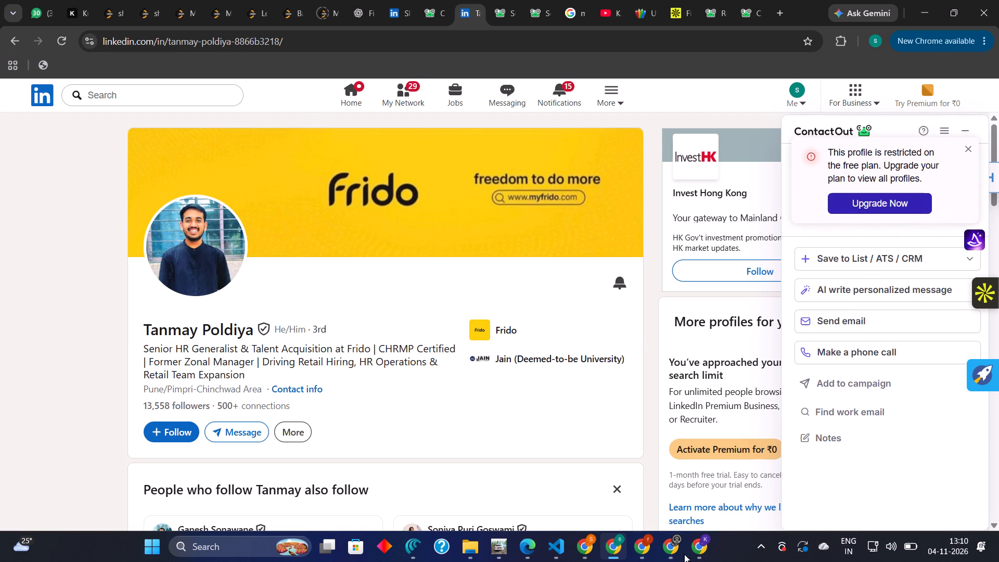
# Copy the Finocontrol contact's name from cell B1040 of internship data, look it up on LinkedIn and open the CHRO profile.
pyautogui.click(588, 540)
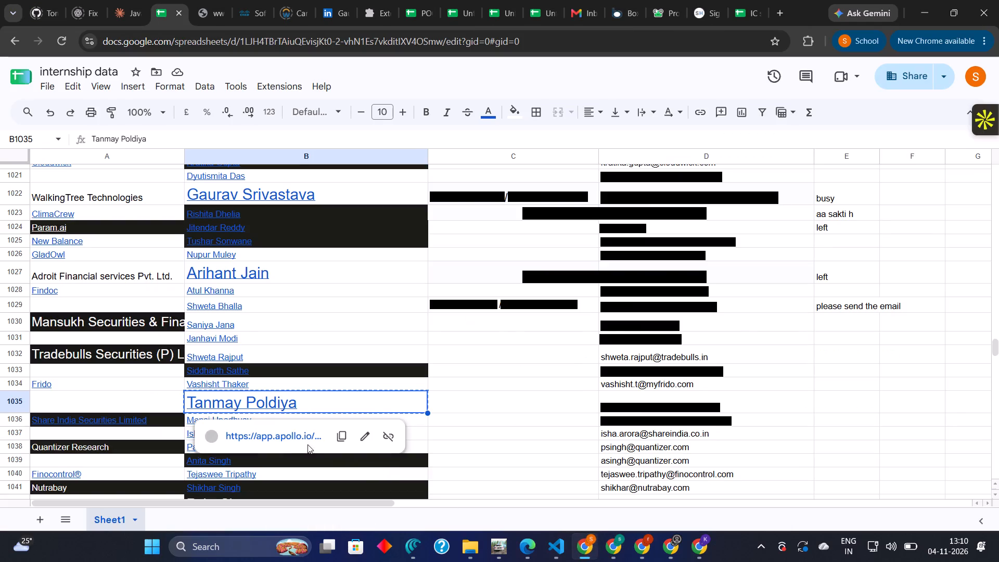
pyautogui.scroll(-1, 150, 450)
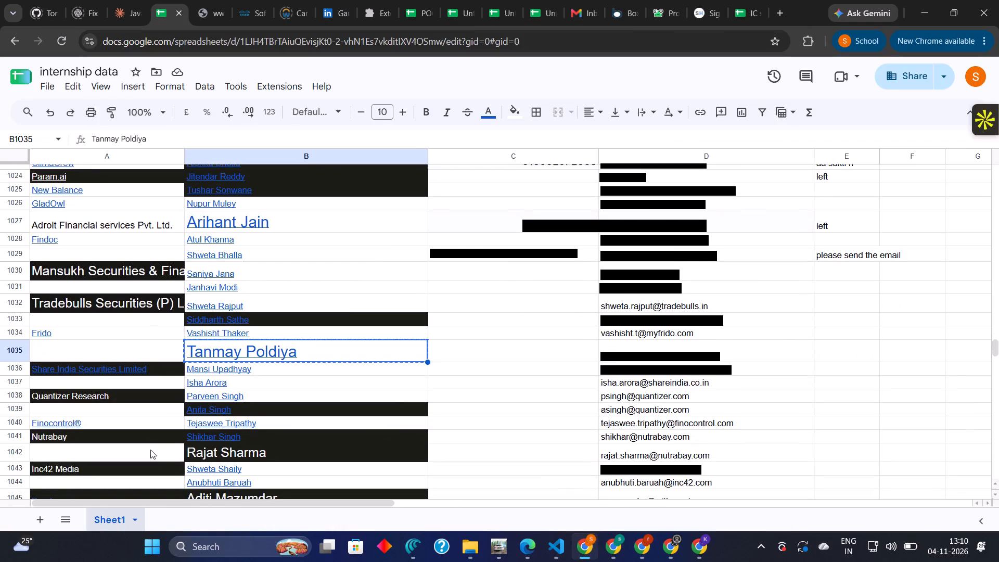
pyautogui.click(291, 427)
pyautogui.hotkey('ctrl', 'c')
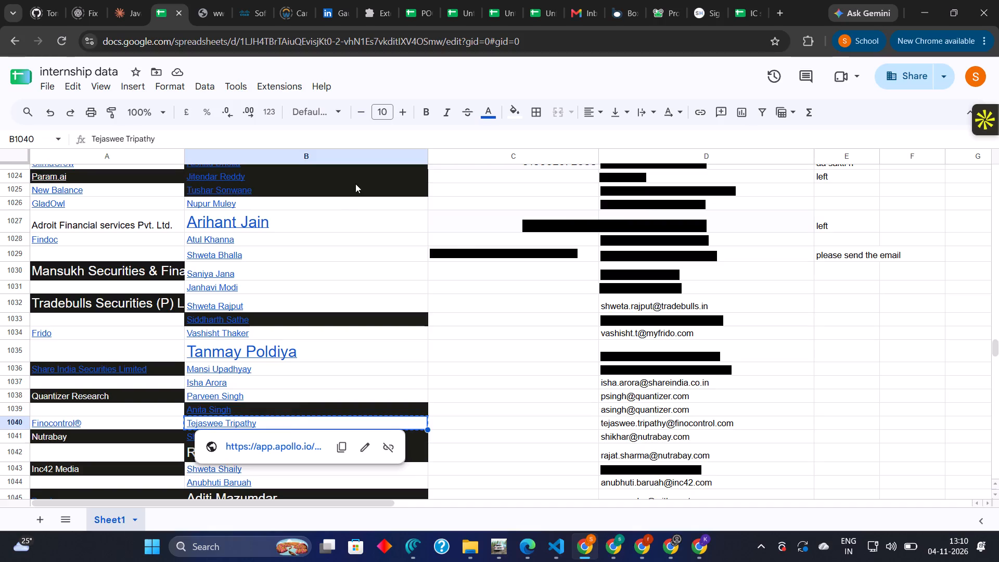
pyautogui.click(330, 0)
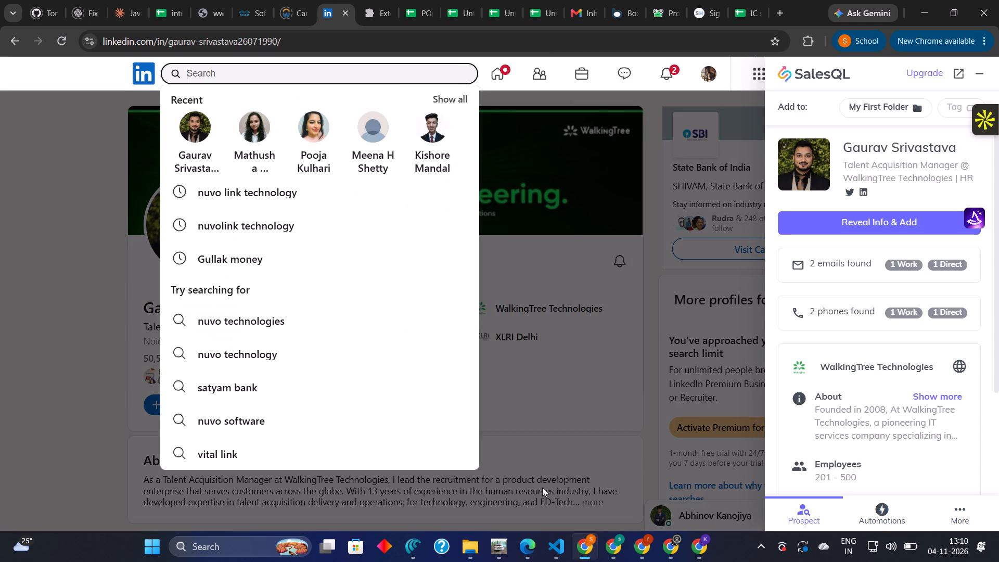
pyautogui.click(604, 495)
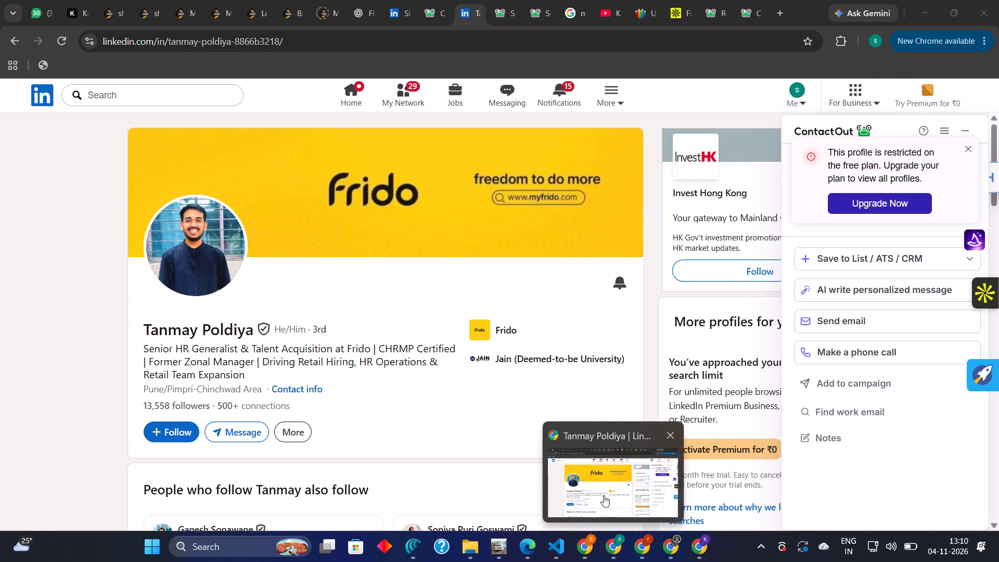
pyautogui.click(130, 94)
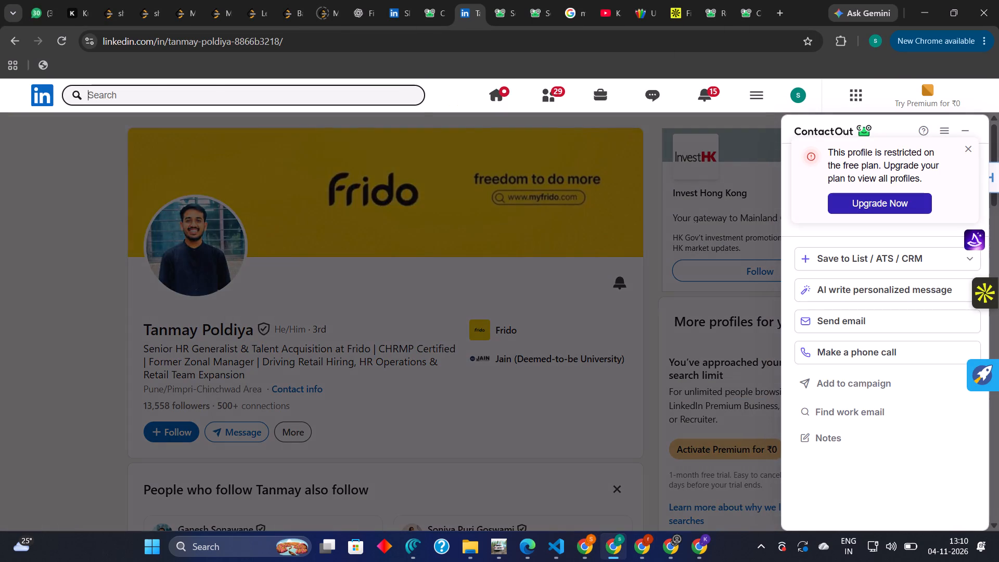
pyautogui.hotkey('ctrl', 'v')
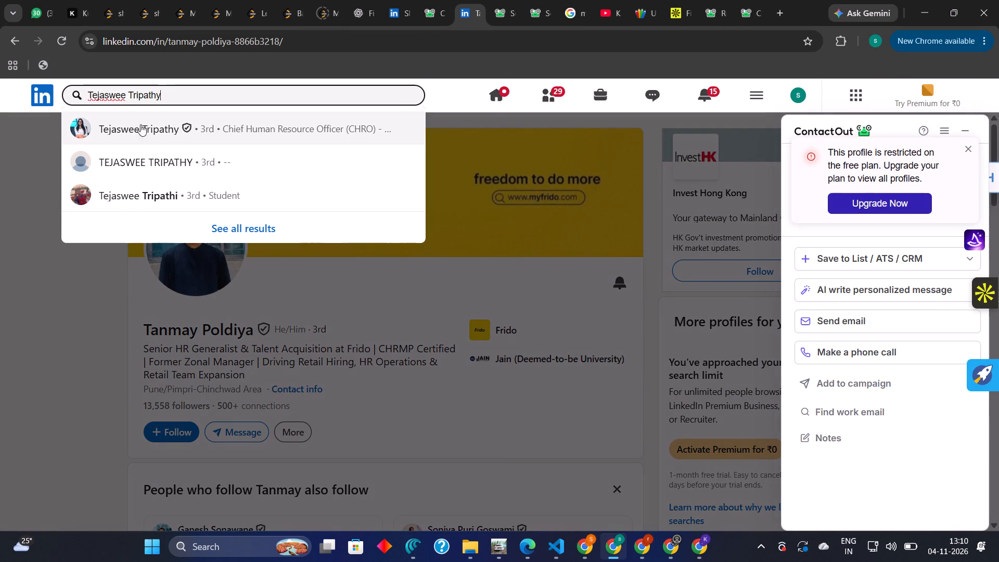
pyautogui.click(145, 127)
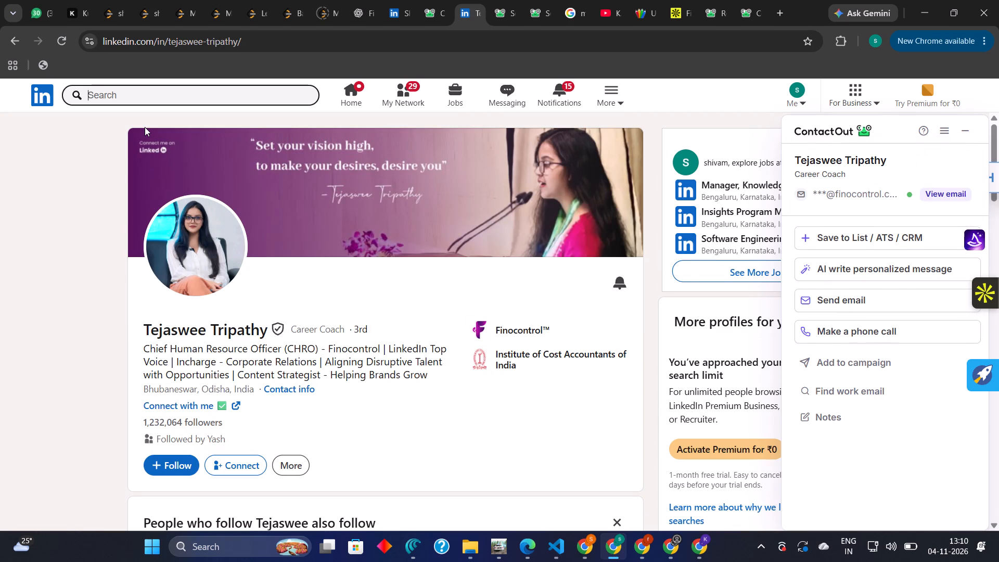
# Examine the experience section of the Finocontrol contact's LinkedIn profile to check current employment.
pyautogui.scroll(-1, 379, 349)
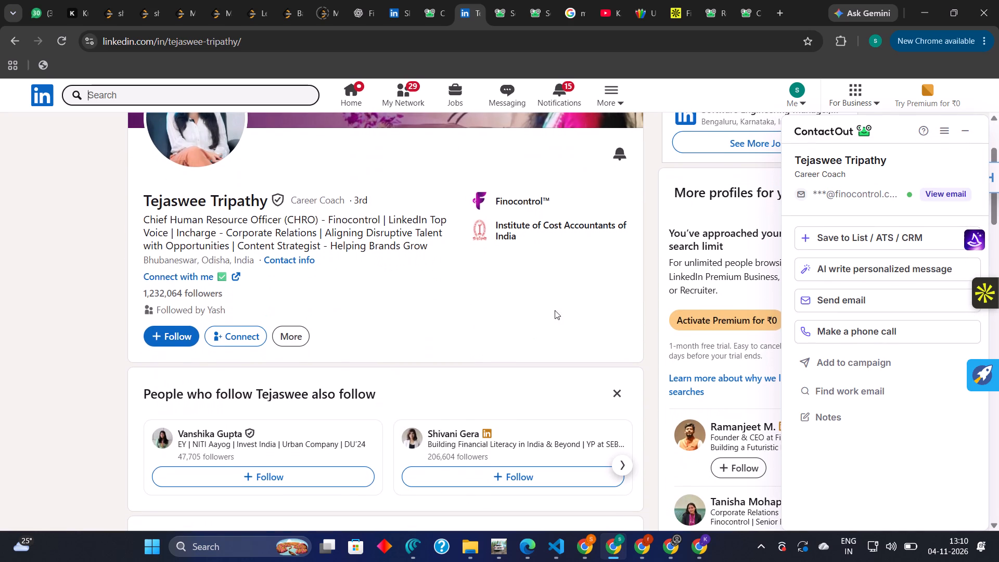
pyautogui.scroll(-7, 505, 340)
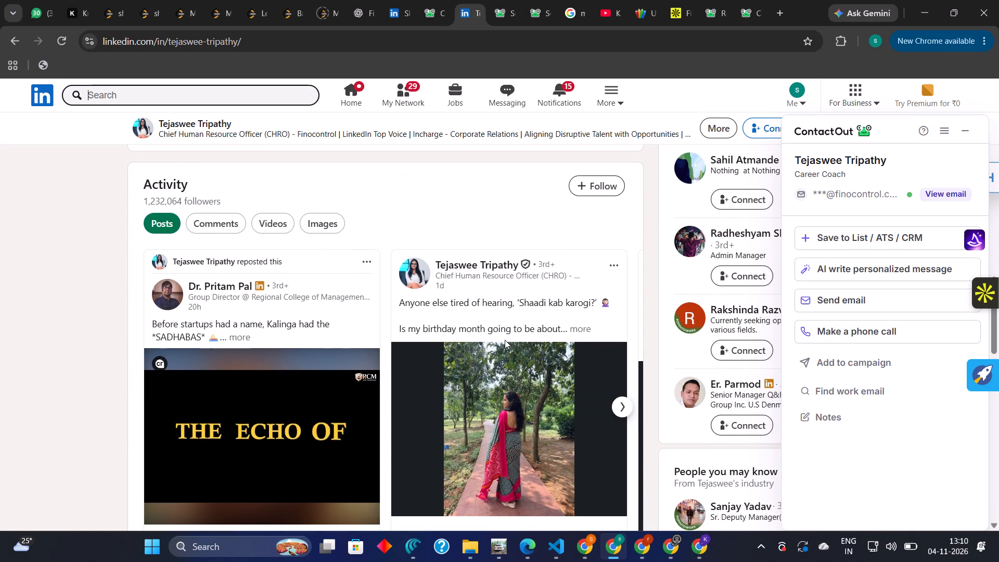
pyautogui.scroll(-1, 392, 431)
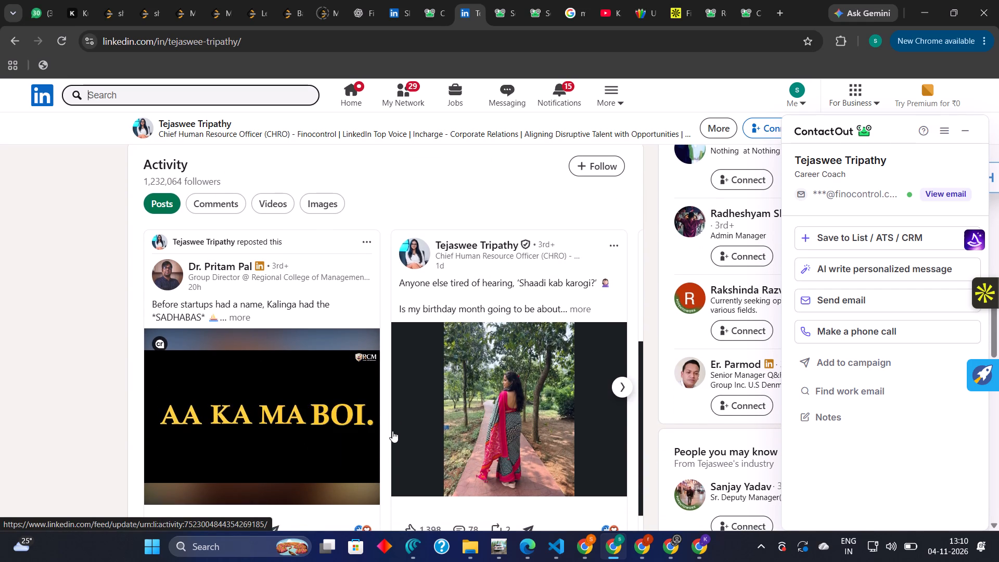
pyautogui.scroll(-2, 392, 431)
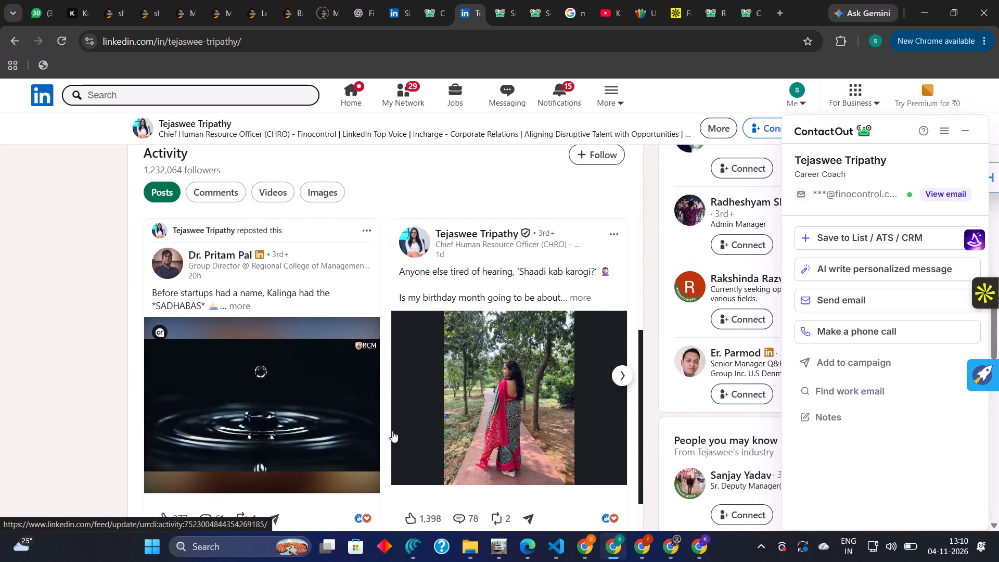
pyautogui.scroll(-1, 392, 431)
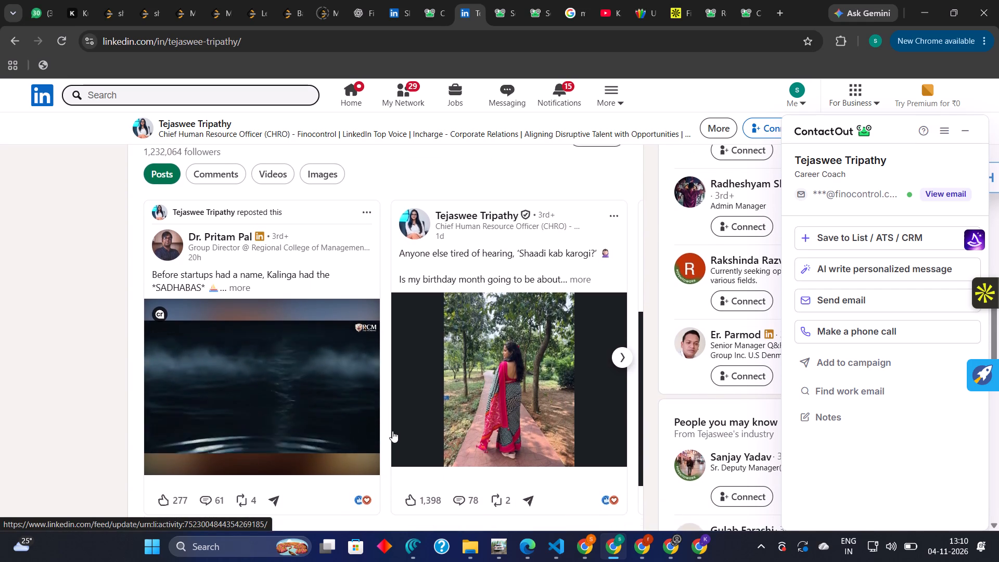
pyautogui.scroll(-3, 392, 431)
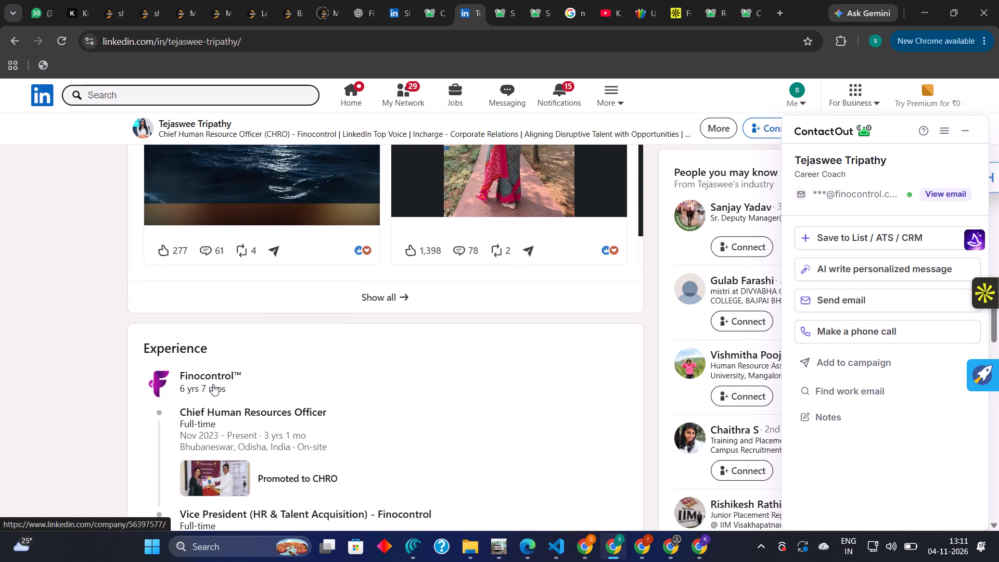
pyautogui.scroll(-2, 267, 433)
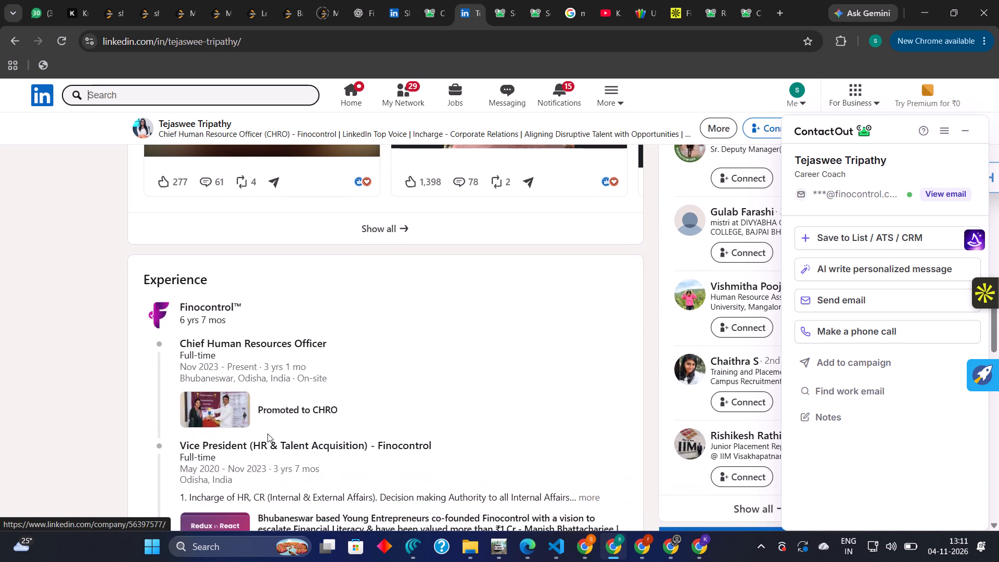
# Open the Finocontrol company page from the contact's experience section and follow the company.
pyautogui.click(194, 300)
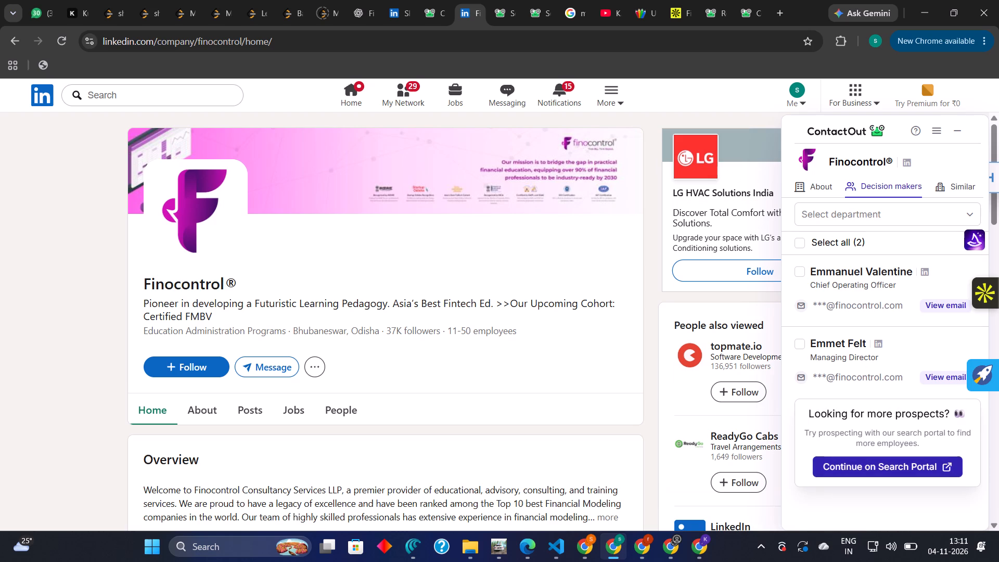
pyautogui.click(180, 366)
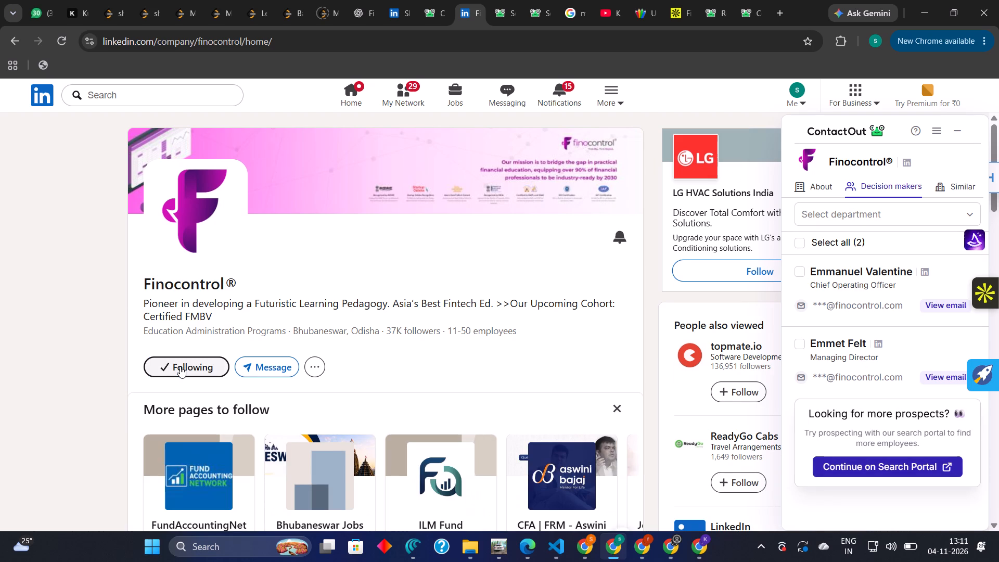
# Return to the Finocontrol contact's LinkedIn profile and examine its sections and the ContactOut details for a phone number.
pyautogui.hscroll(7, 97, 350)
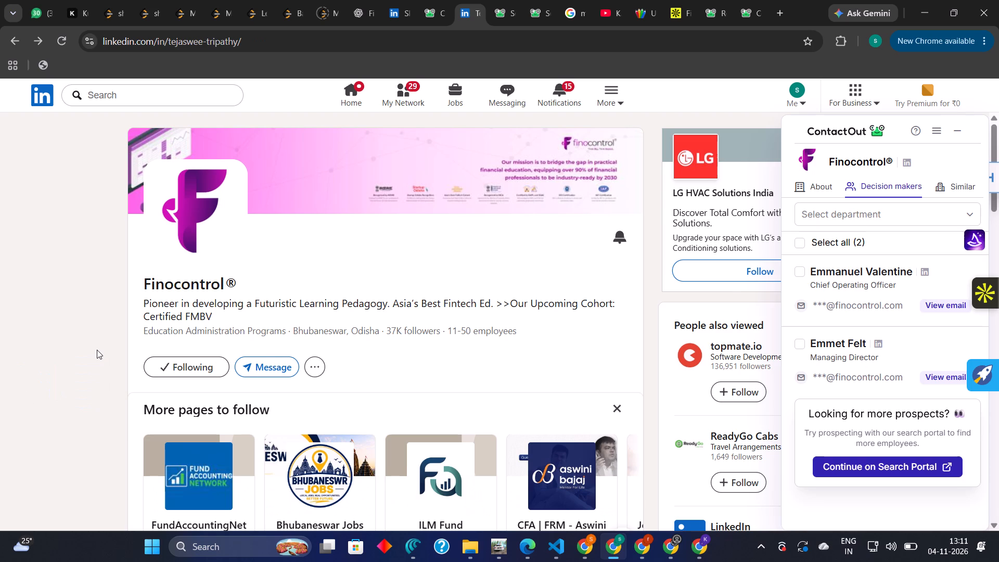
pyautogui.hscroll(4, 97, 350)
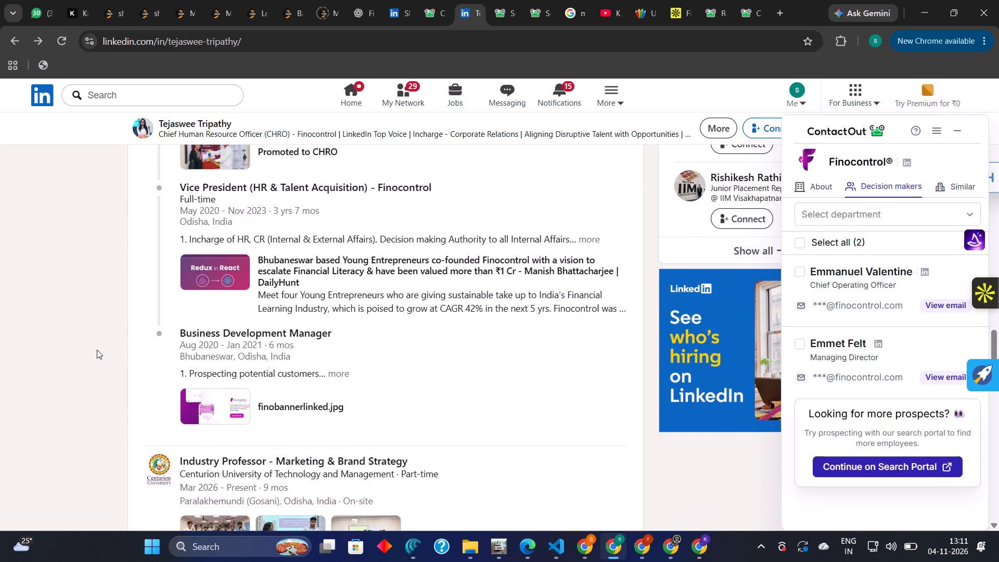
pyautogui.hscroll(2, 97, 350)
pyautogui.scroll(11, 97, 350)
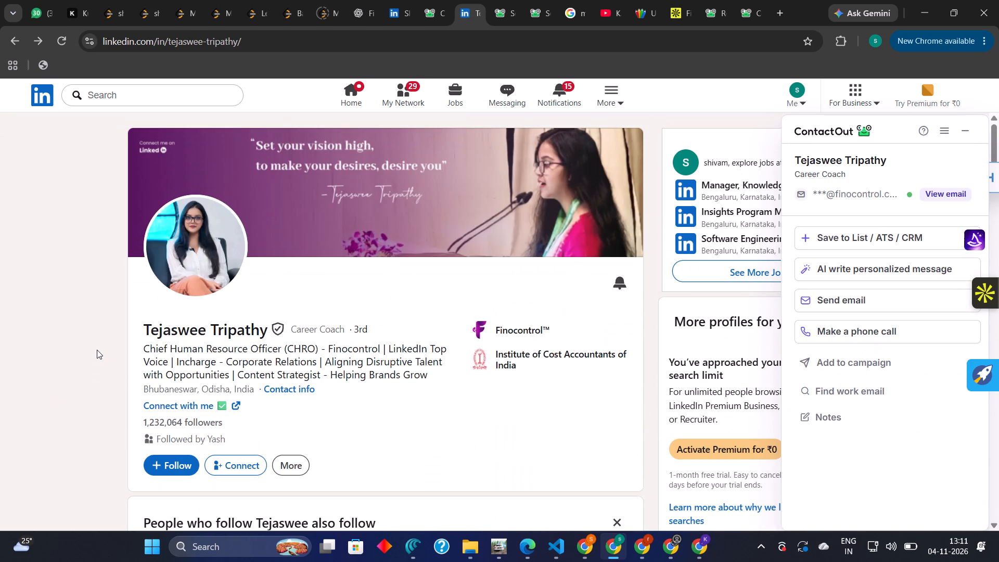
pyautogui.scroll(-1, 463, 380)
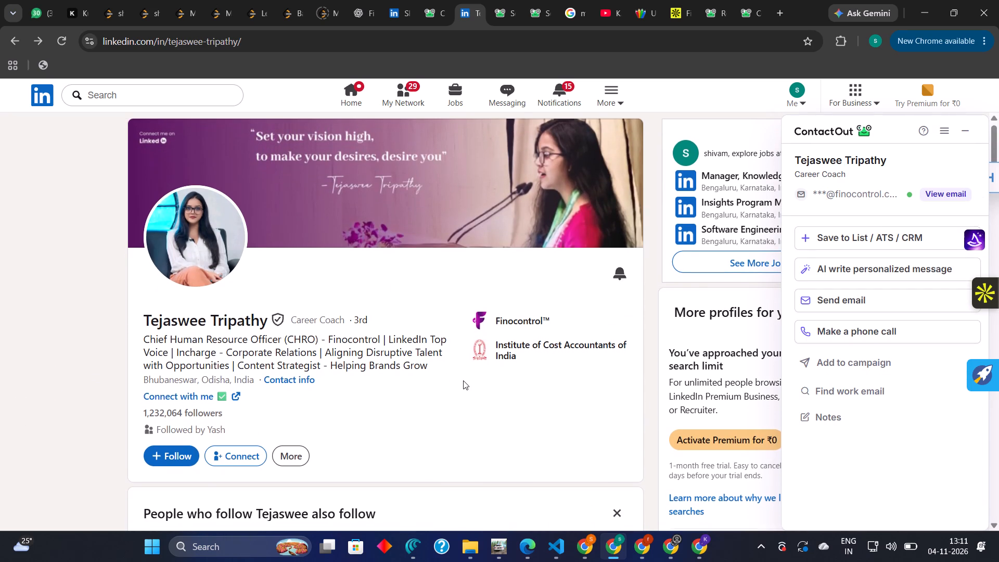
pyautogui.scroll(-1, 463, 380)
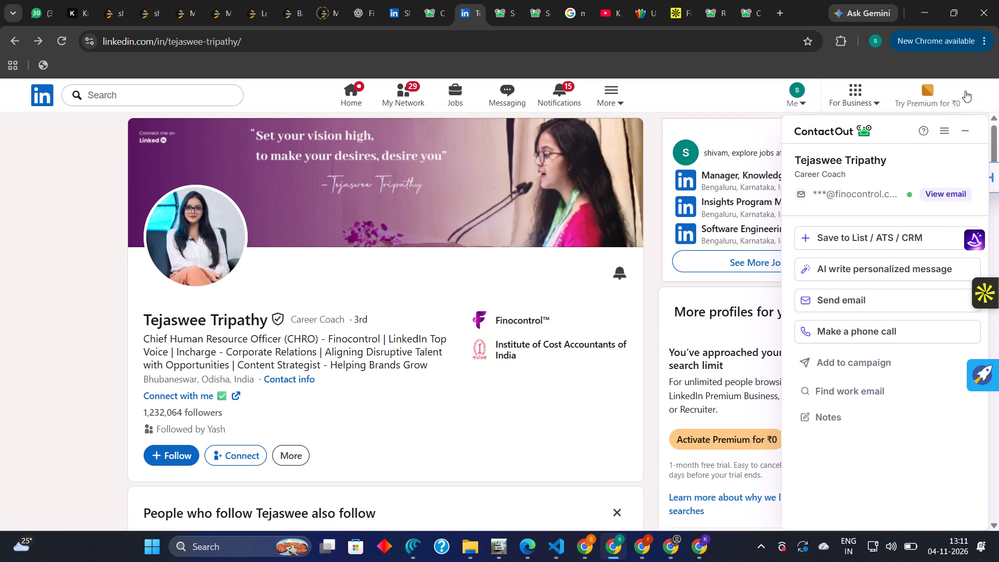
pyautogui.click(968, 126)
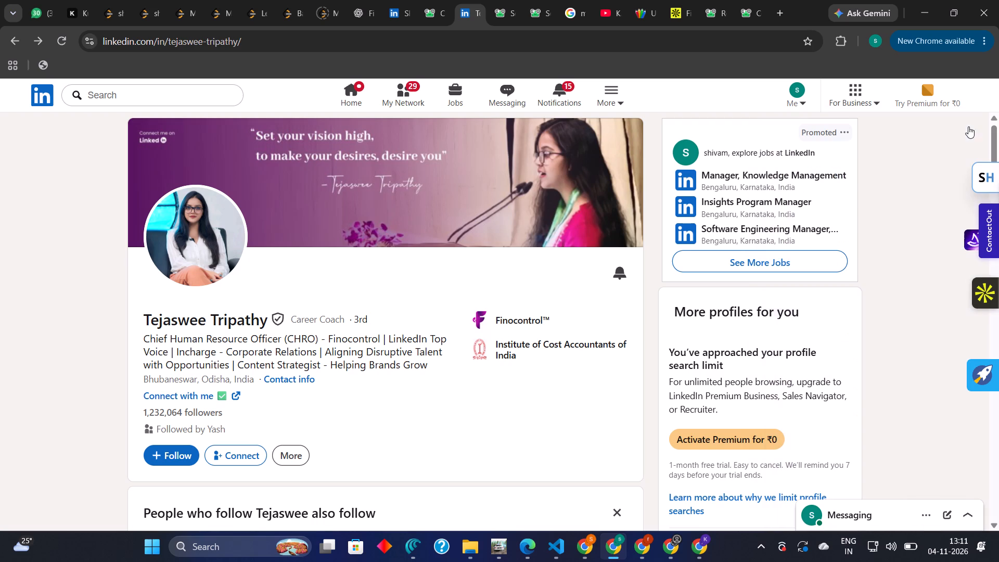
pyautogui.scroll(-2, 735, 310)
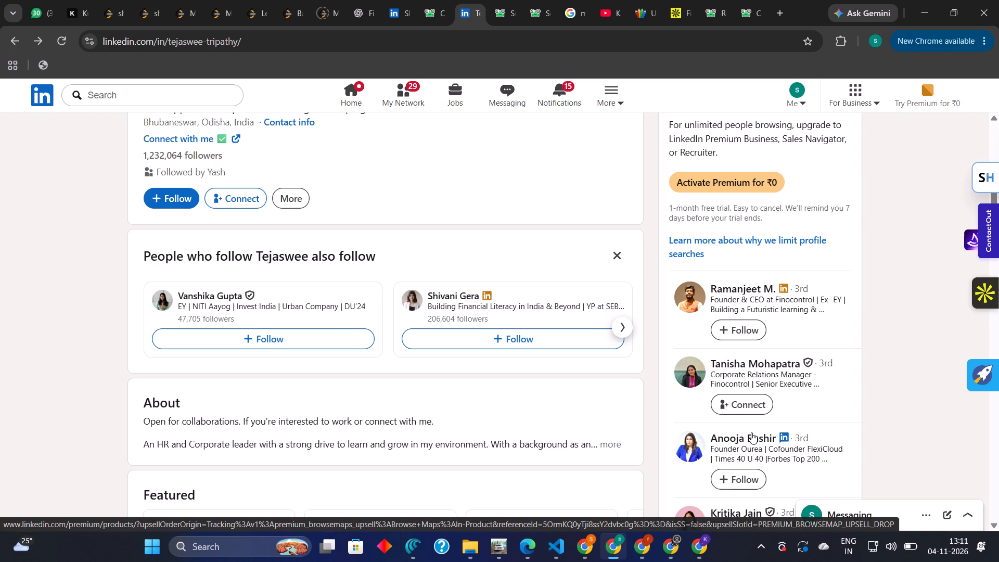
pyautogui.scroll(-4, 631, 400)
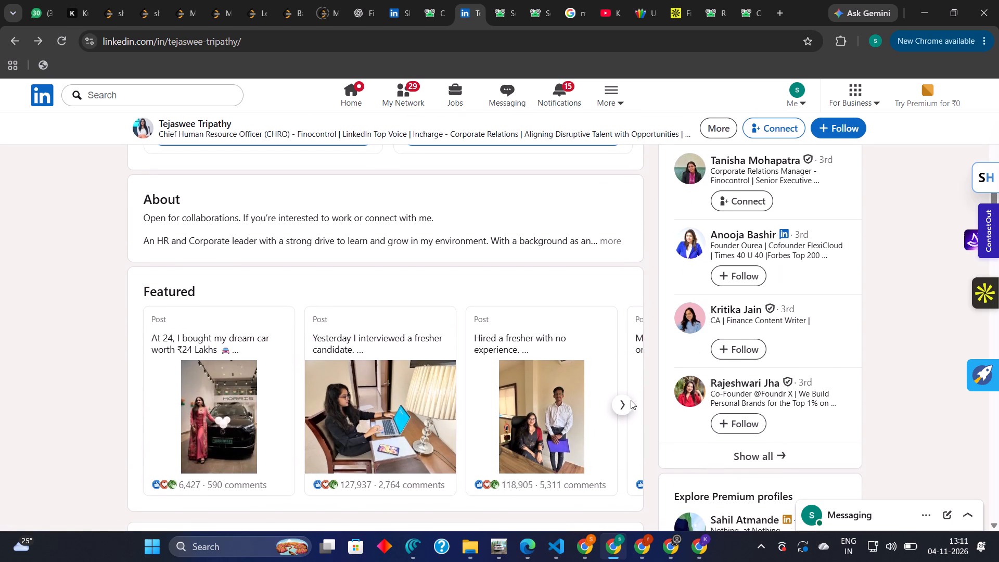
pyautogui.scroll(-2, 631, 400)
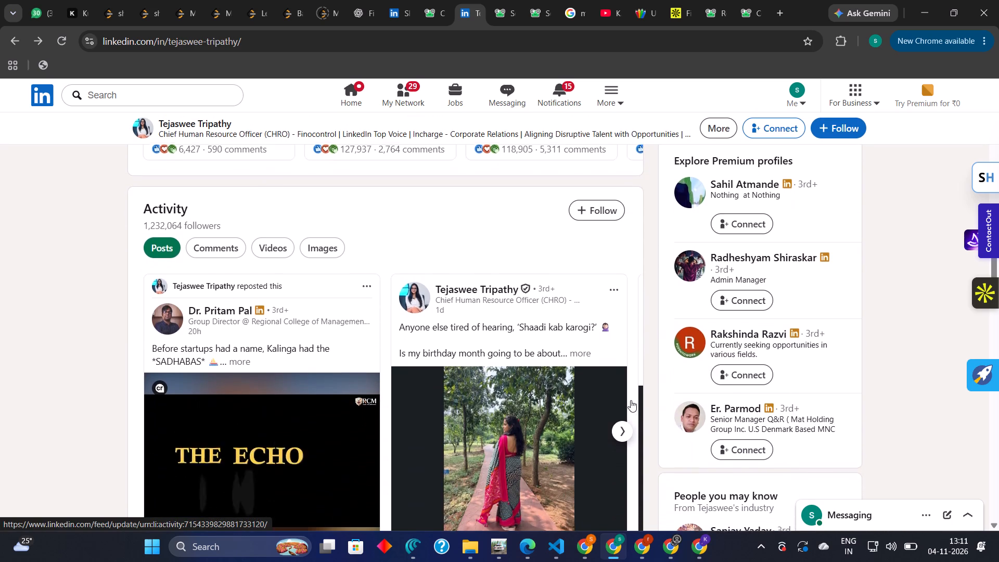
pyautogui.scroll(7, 631, 400)
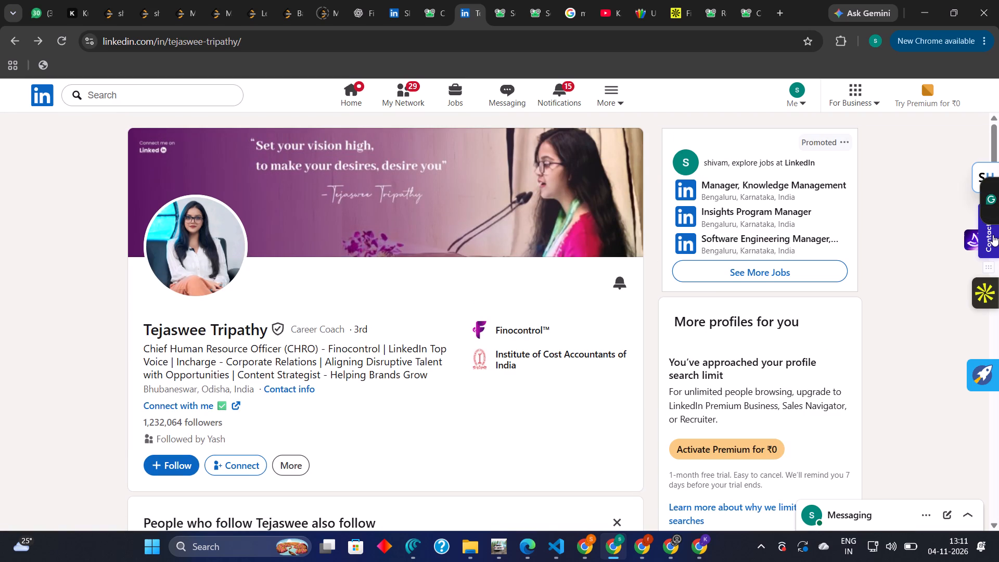
pyautogui.click(993, 235)
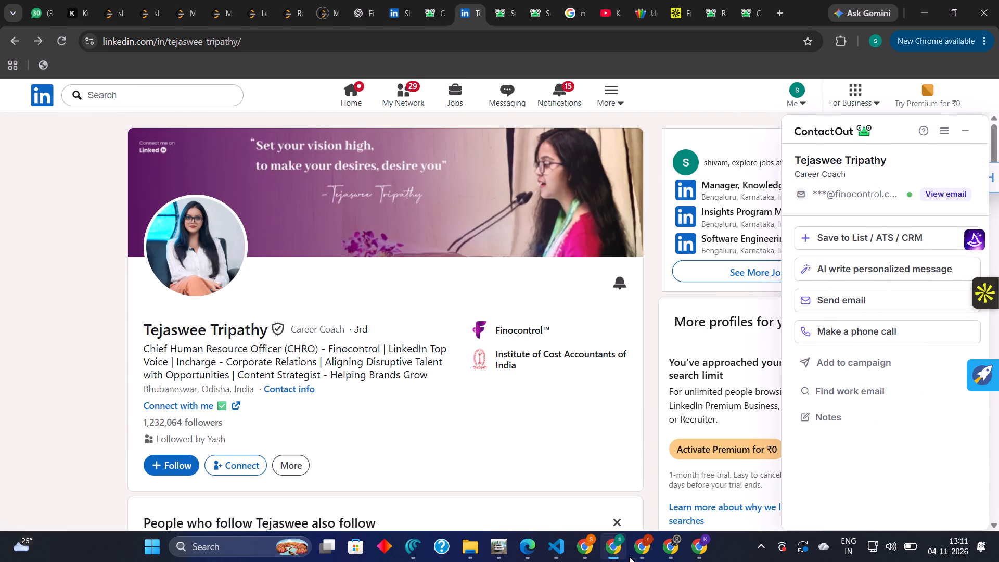
# Copy the FairMoney contact's name from cell B1048, open their LinkedIn profile and try to reveal the phone number in ContactOut.
pyautogui.click(585, 541)
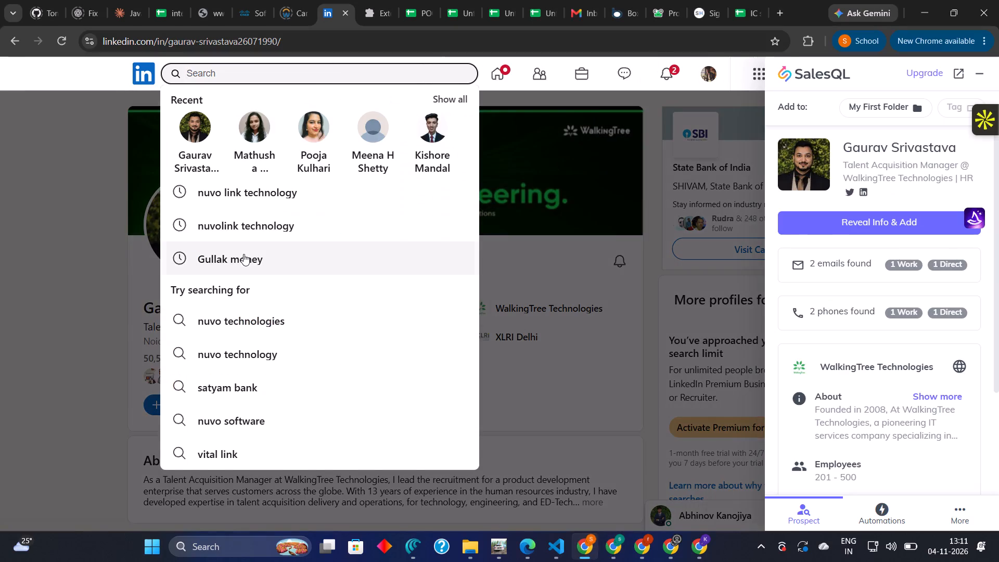
pyautogui.click(156, 0)
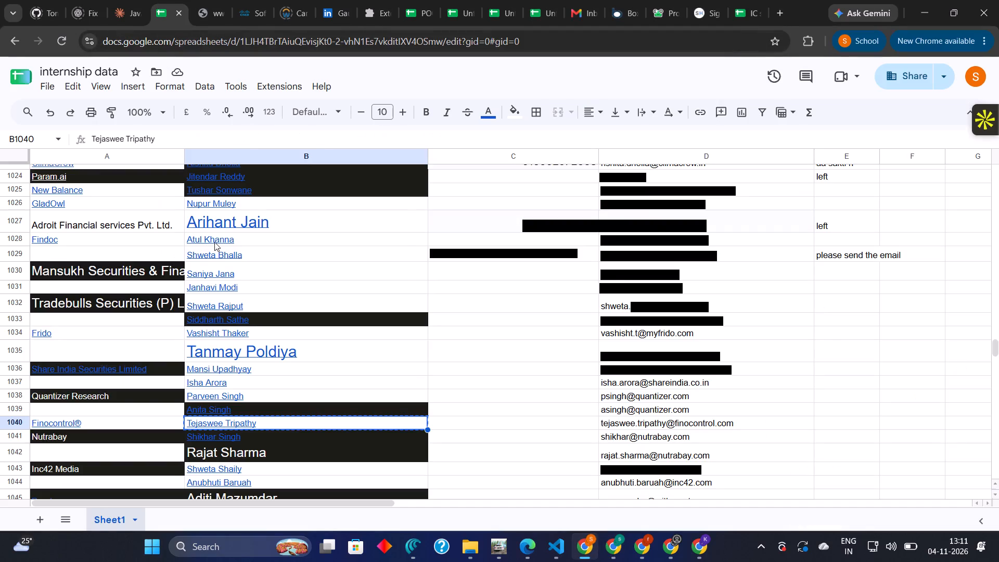
pyautogui.scroll(-1, 116, 379)
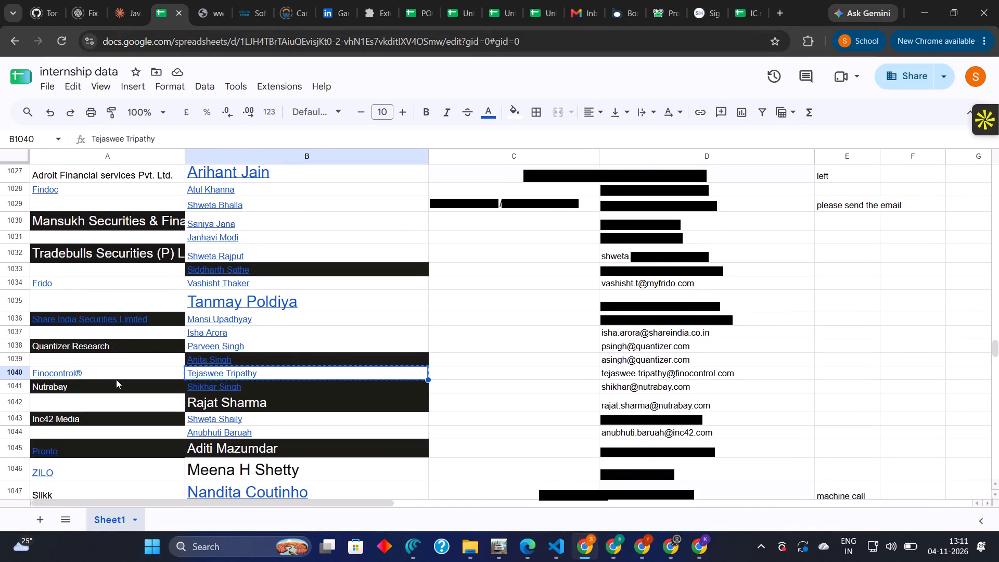
pyautogui.scroll(-1, 116, 379)
pyautogui.scroll(-1, 244, 432)
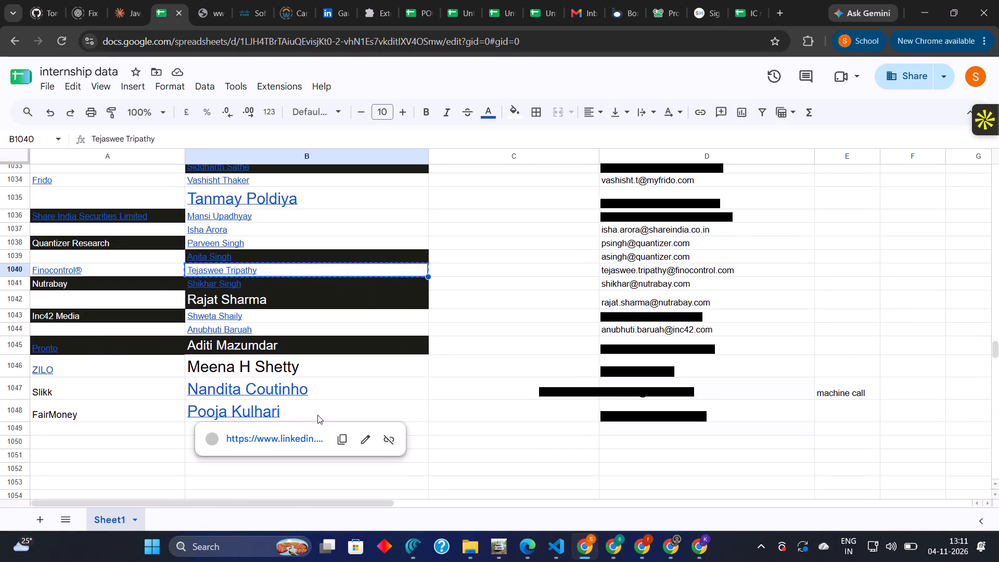
pyautogui.click(350, 412)
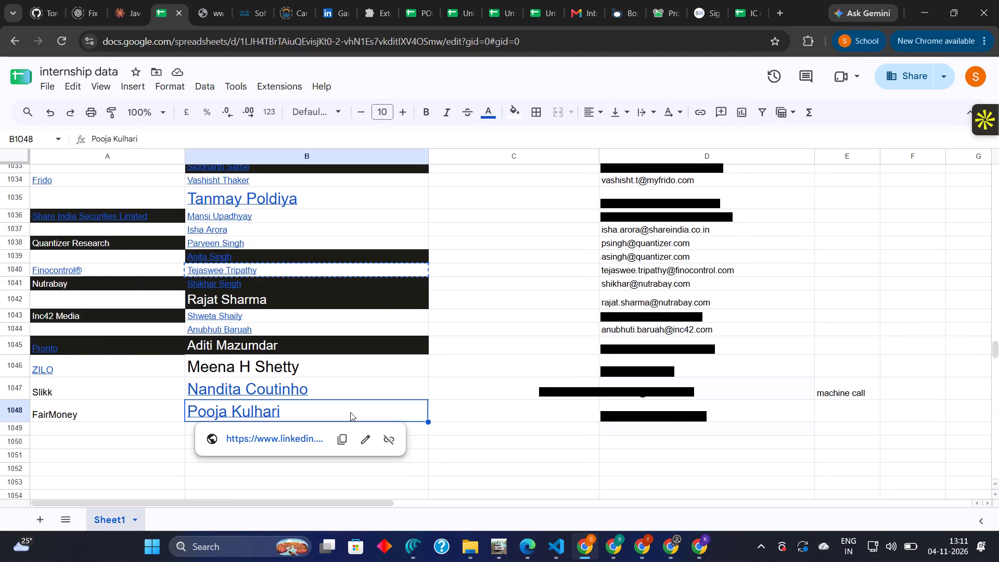
pyautogui.hotkey('ctrl', 'c')
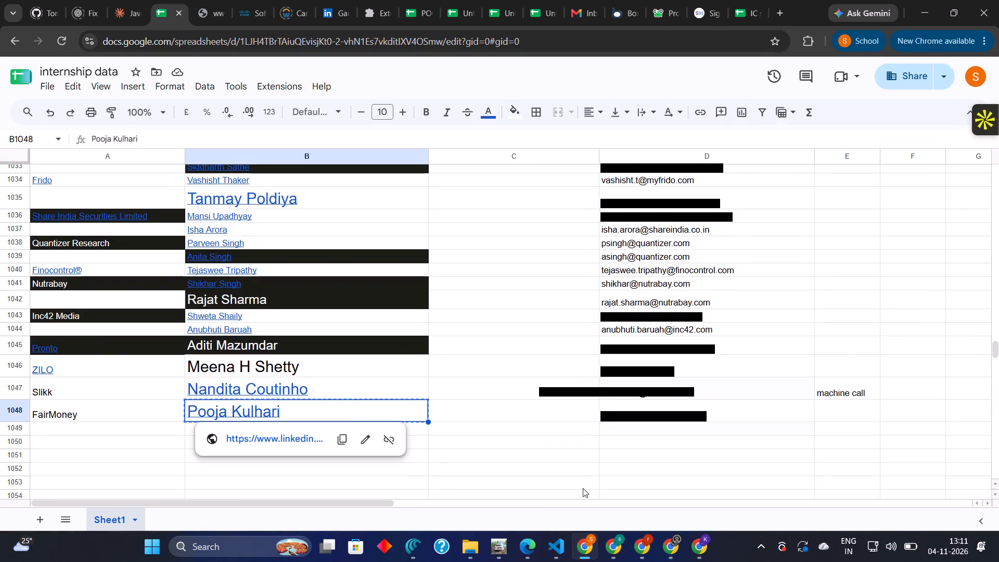
pyautogui.click(608, 552)
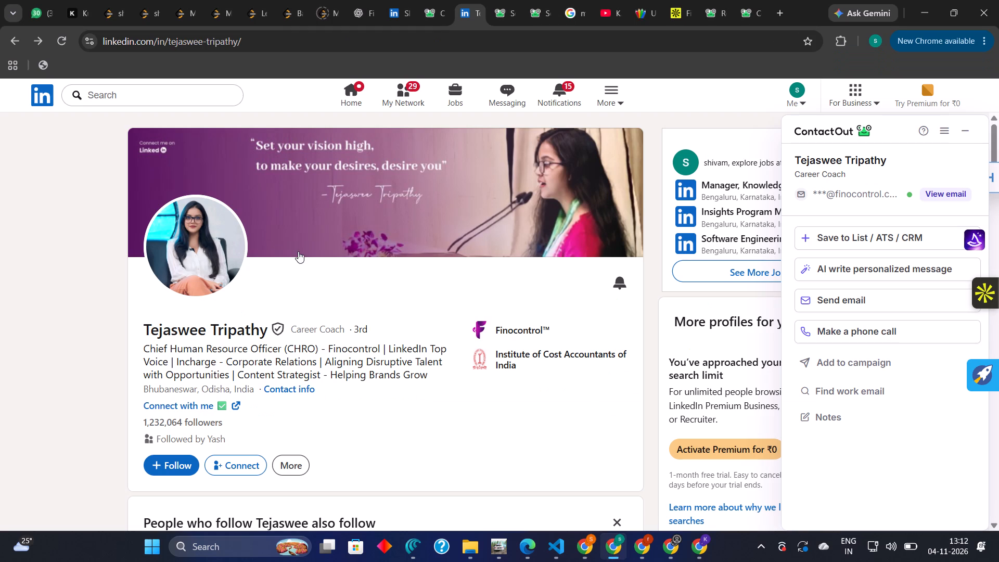
pyautogui.click(119, 98)
pyautogui.hotkey('ctrl', 'v')
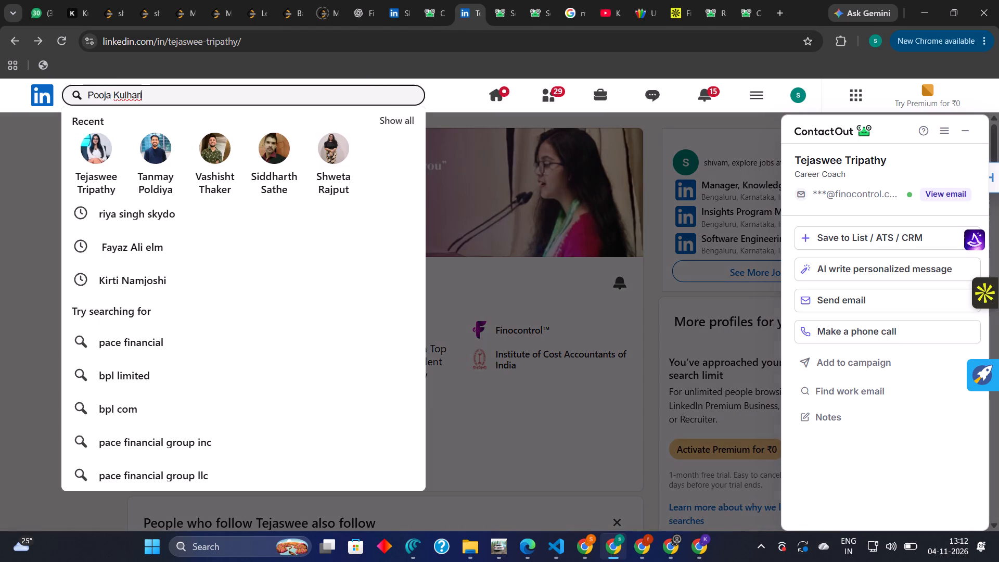
pyautogui.press('space')
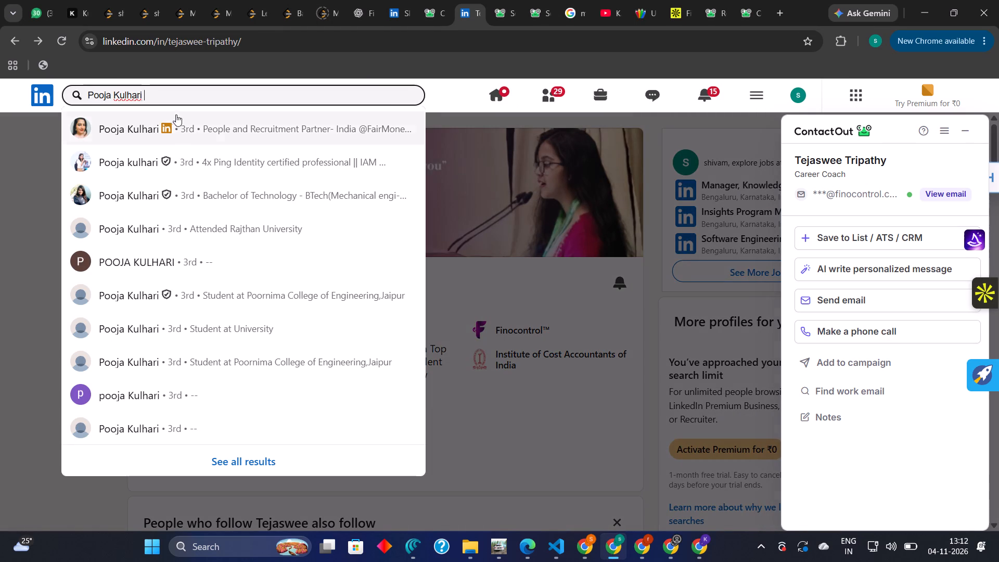
pyautogui.click(188, 129)
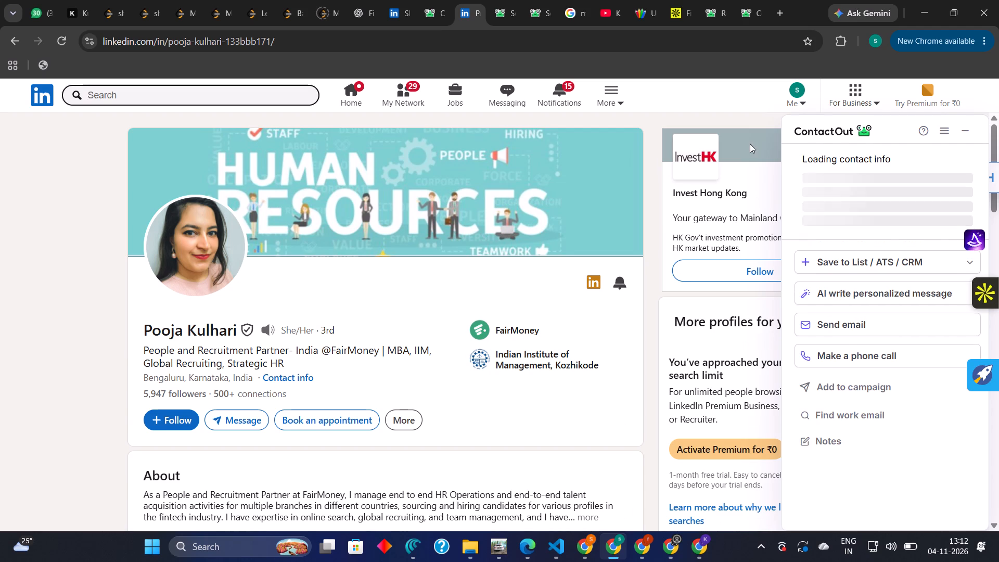
pyautogui.click(930, 236)
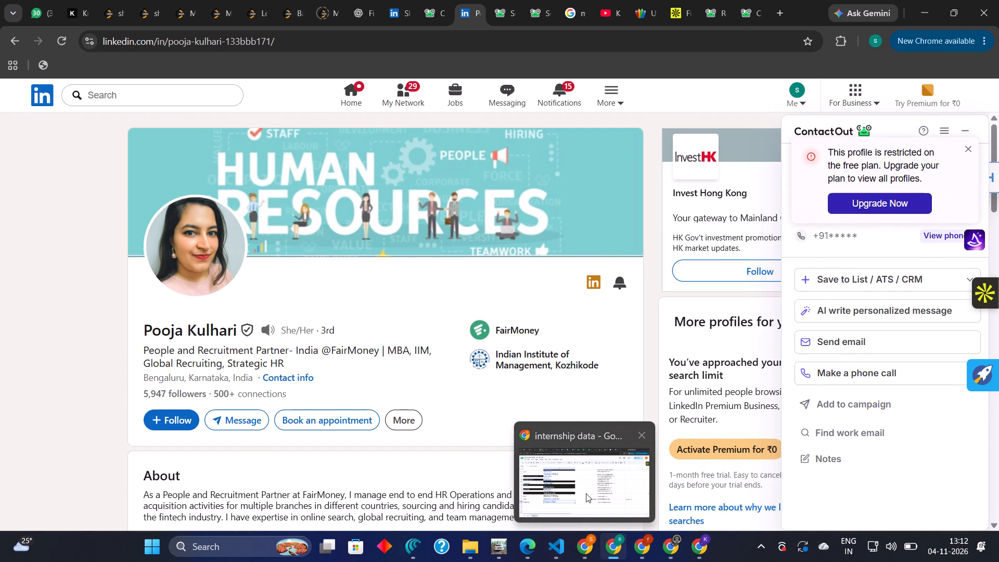
# Copy the ZILO contact's name from cell B1046, open their LinkedIn profile and try to reveal the phone number in ContactOut.
pyautogui.click(586, 493)
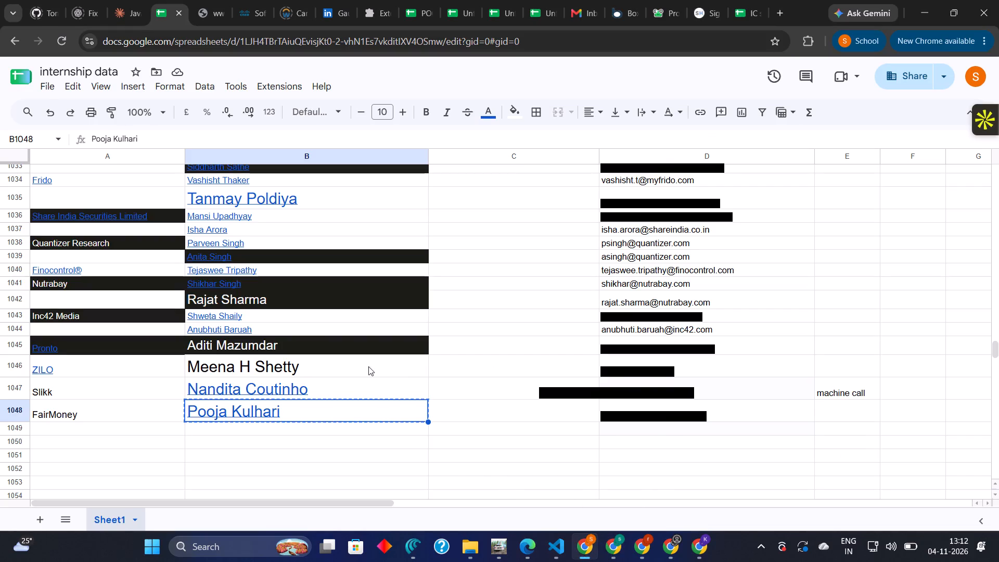
pyautogui.click(368, 369)
pyautogui.hotkey('ctrl', 'c')
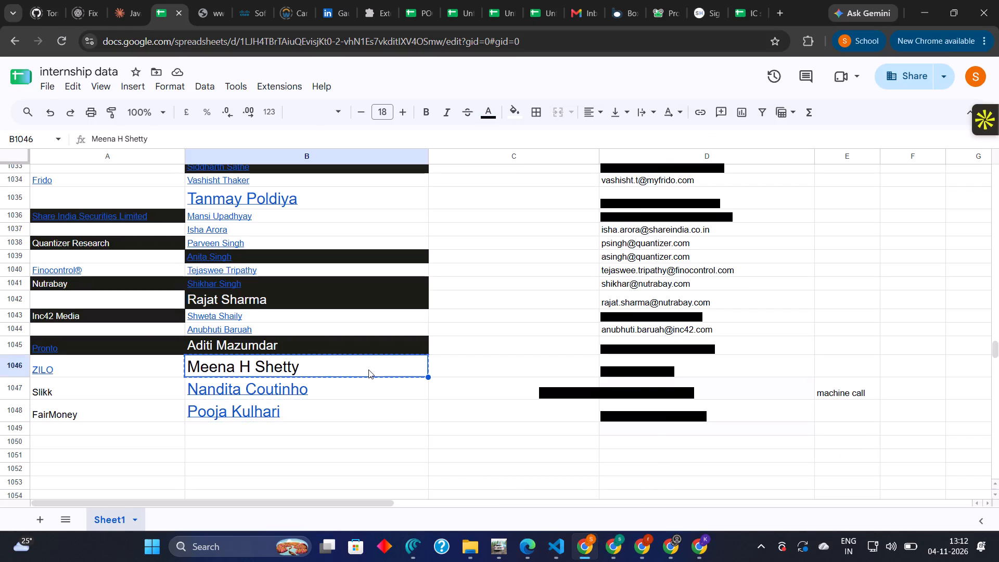
pyautogui.click(620, 548)
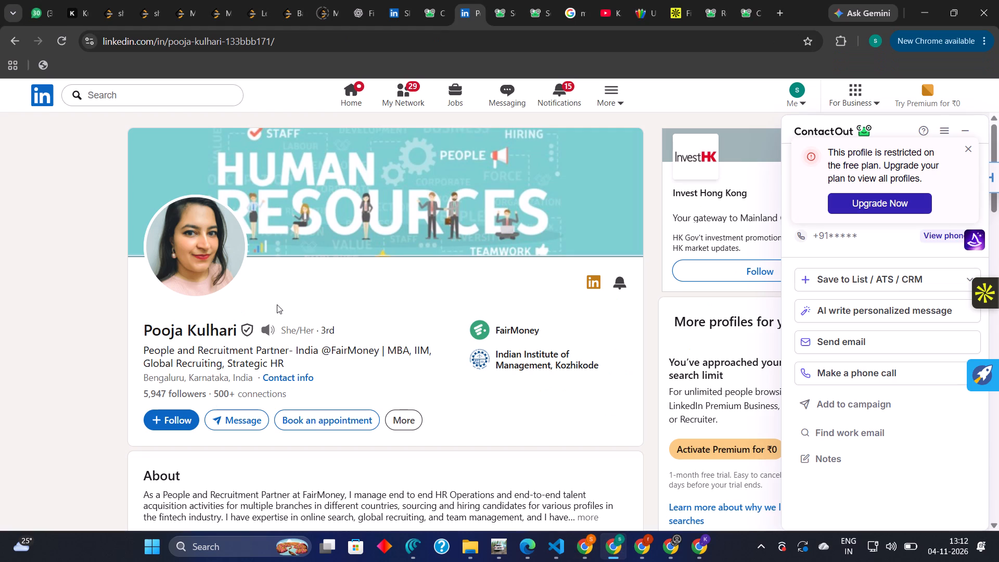
pyautogui.click(140, 104)
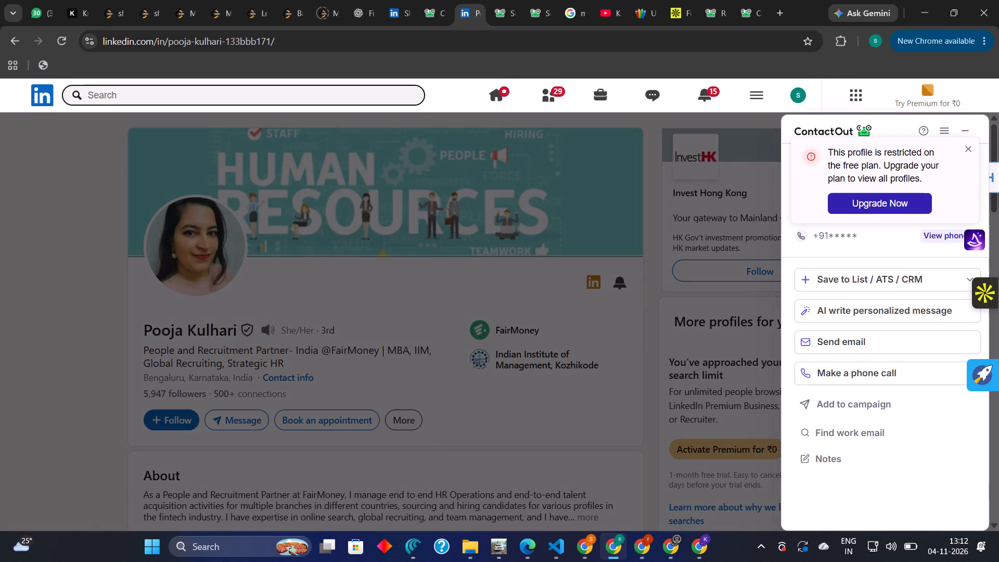
pyautogui.hotkey('ctrl', 'v')
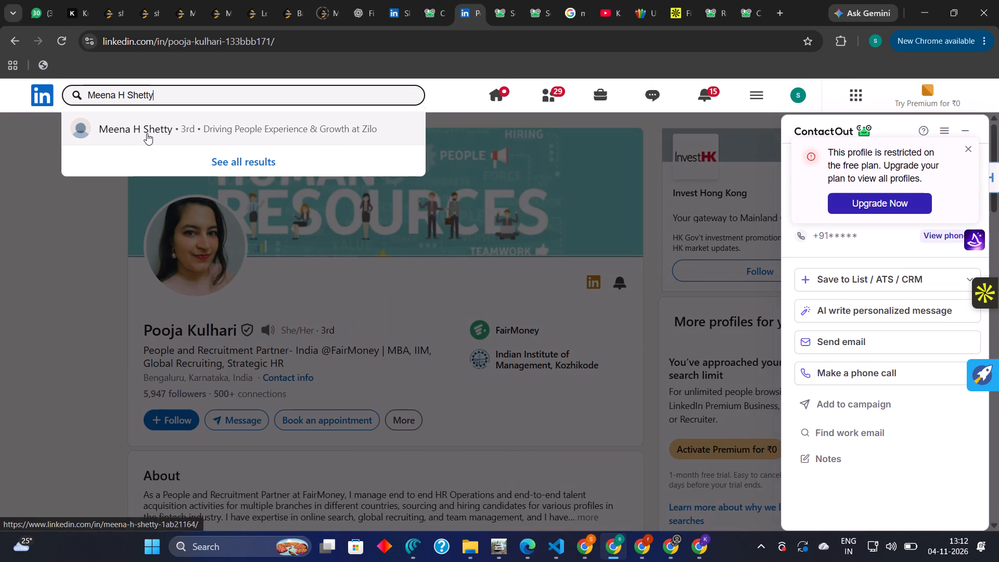
pyautogui.click(147, 133)
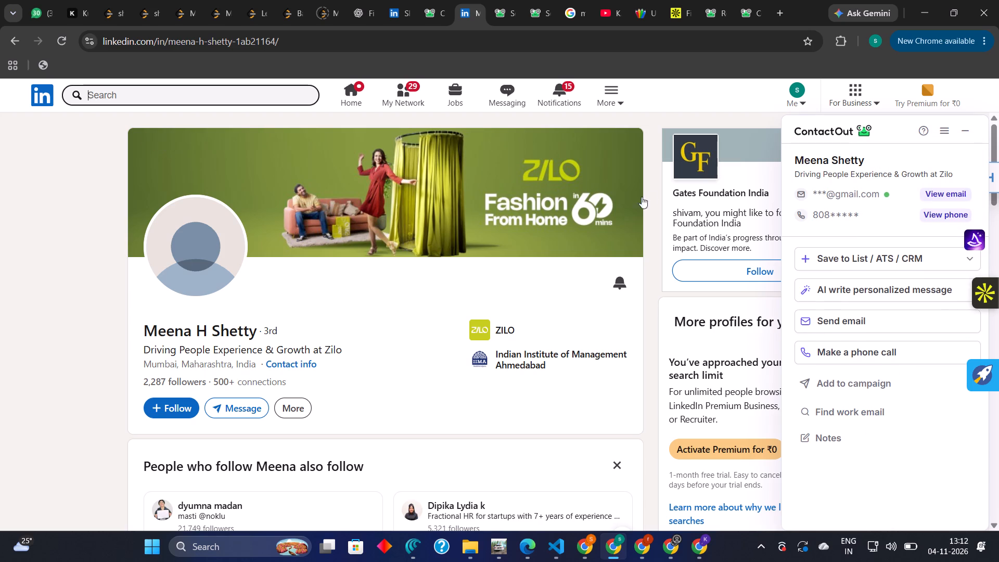
pyautogui.click(924, 219)
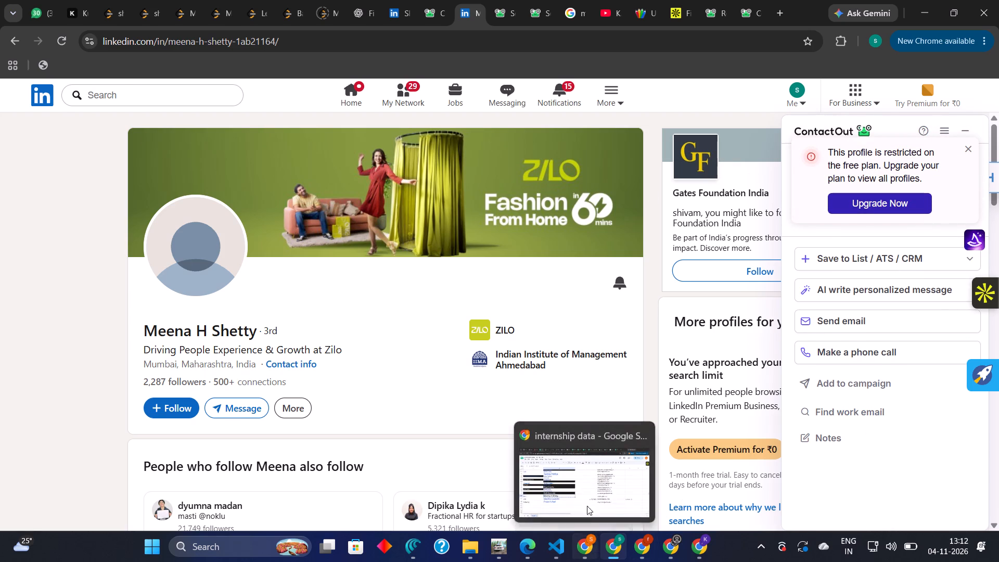
# Look up the Pronto contact from cell B1045 on LinkedIn, adding "pro" to the name, and try to reveal the profile's phone number in ContactOut.
pyautogui.click(586, 491)
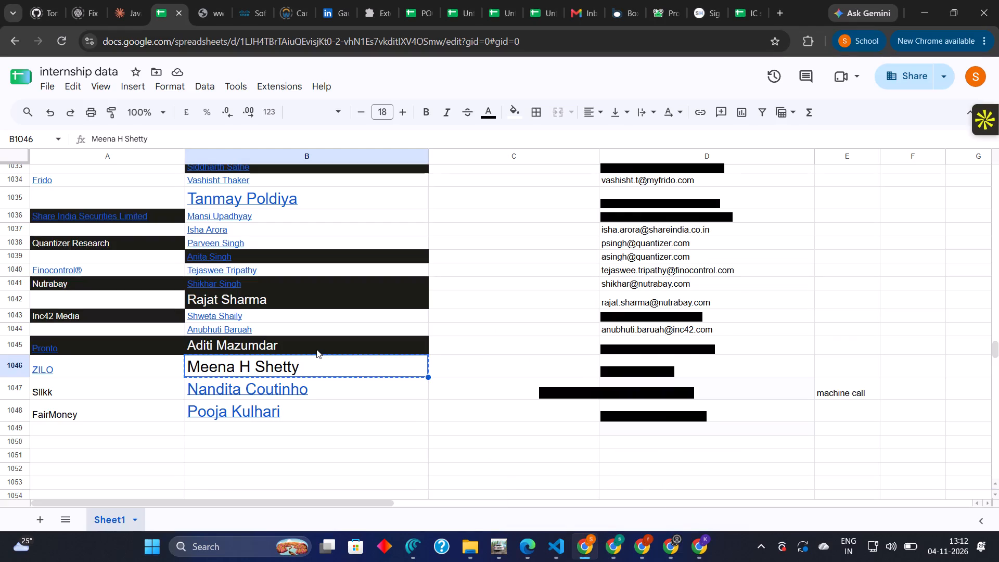
pyautogui.click(321, 349)
pyautogui.hotkey('ctrl', 'c')
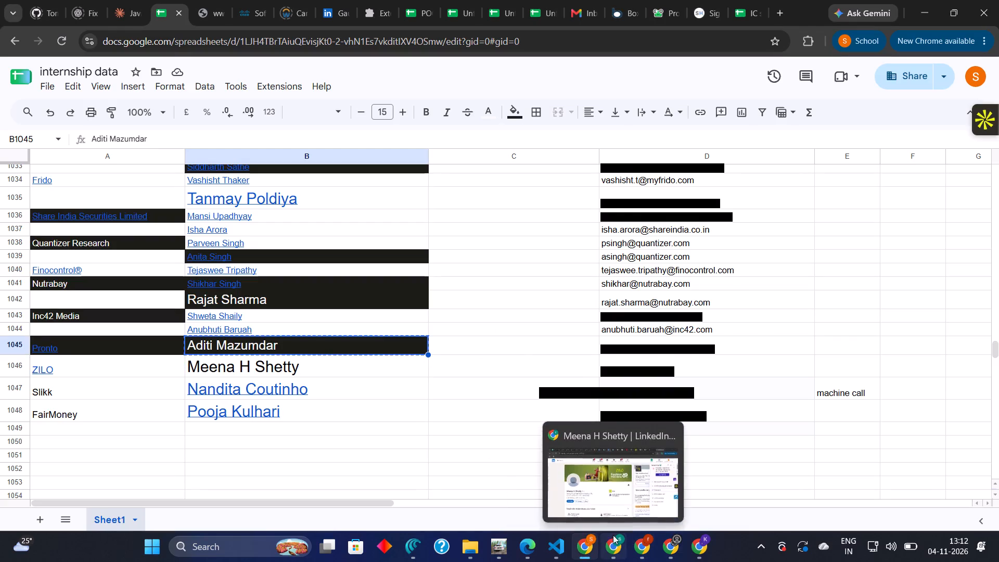
pyautogui.click(609, 498)
pyautogui.click(149, 95)
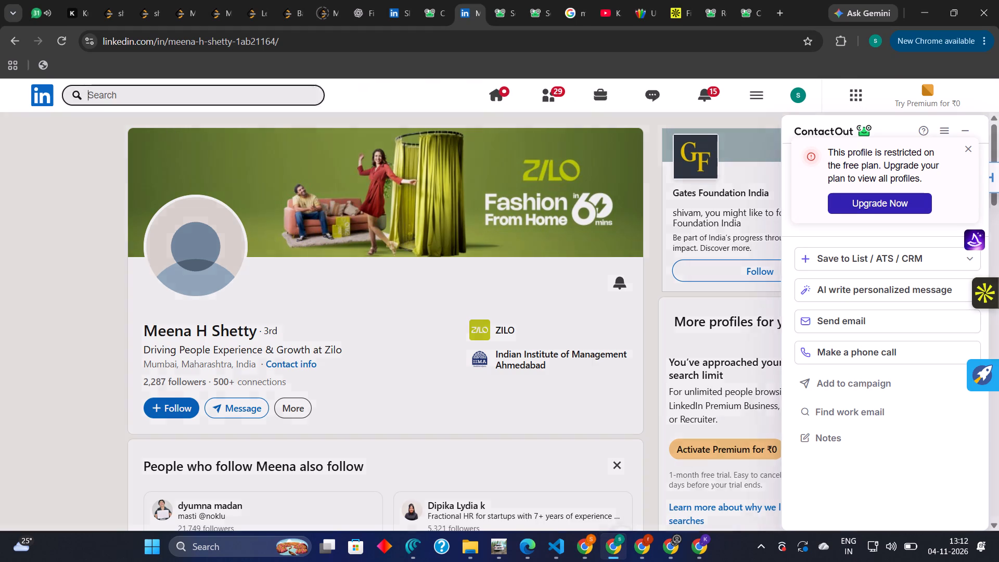
pyautogui.hotkey('ctrl', 'v')
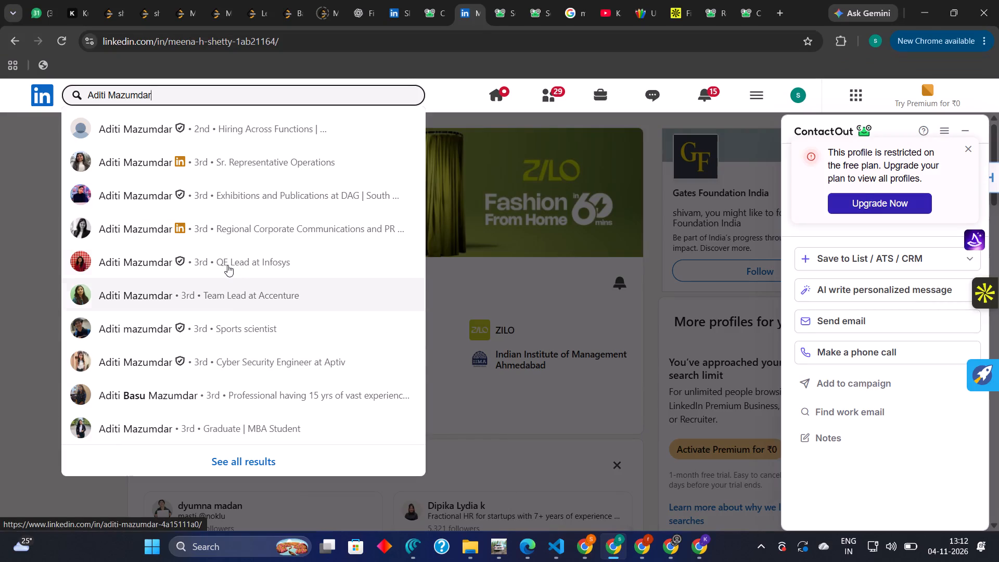
pyautogui.press('space')
pyautogui.write('pro')
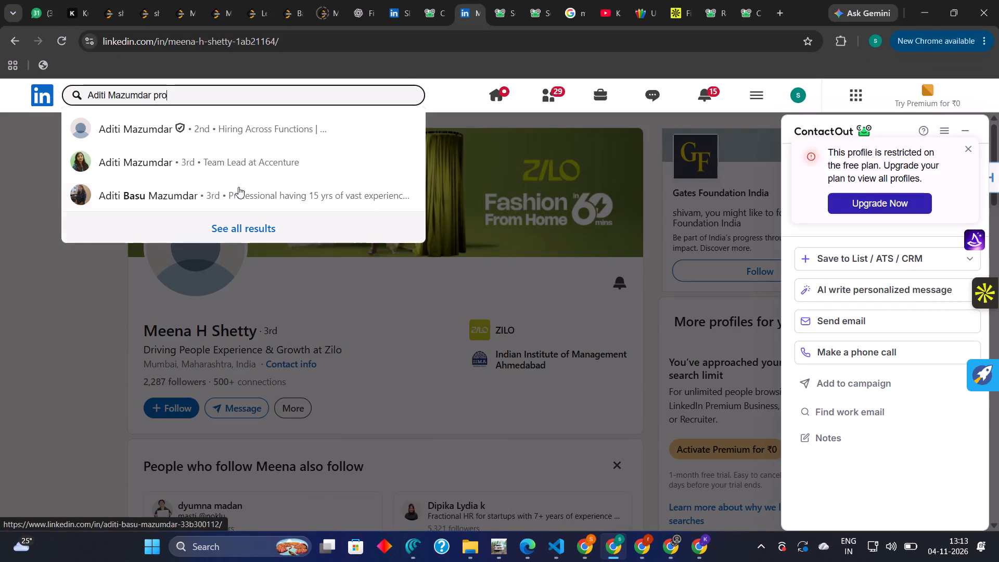
pyautogui.click(240, 135)
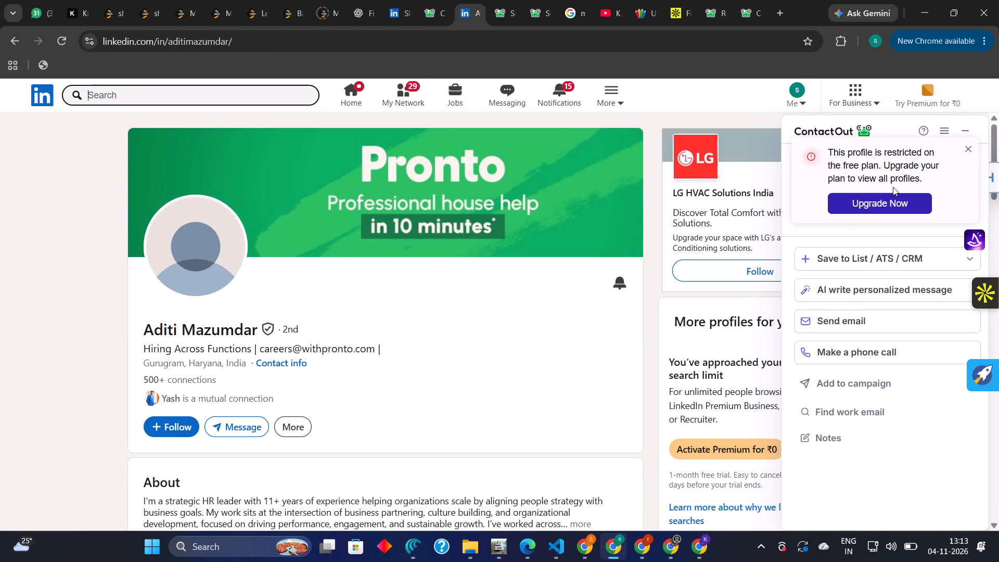
pyautogui.click(967, 146)
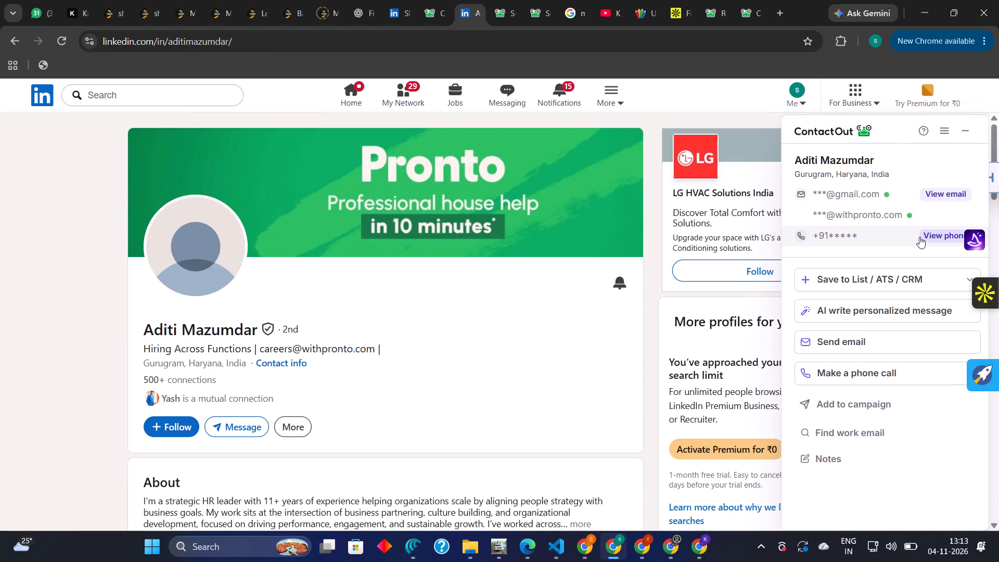
pyautogui.click(936, 242)
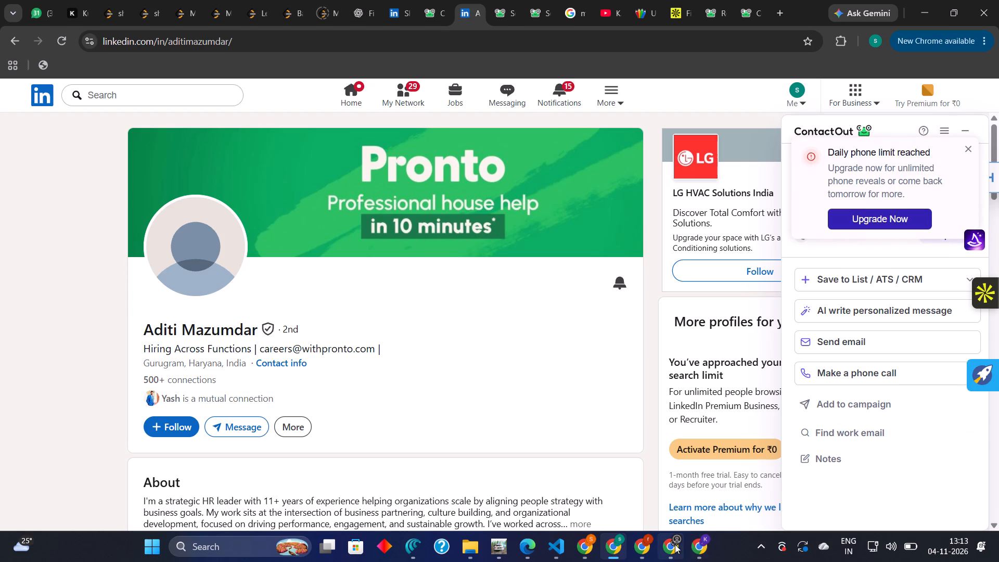
# Switch to the ContactOut people search in another browser profile, replace the name filter with the copied Pronto contact's name and run the search.
pyautogui.click(646, 491)
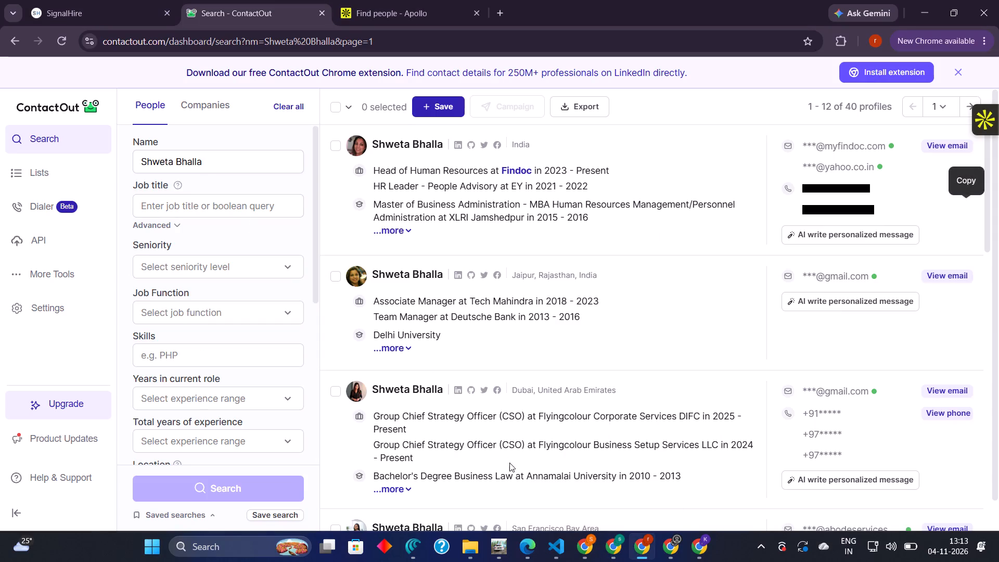
pyautogui.click(670, 546)
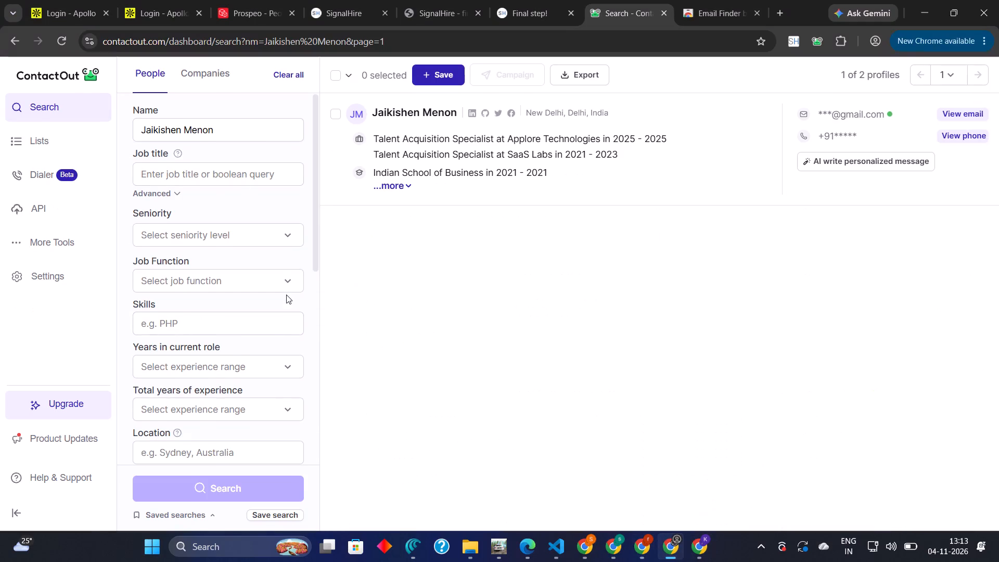
pyautogui.click(238, 132)
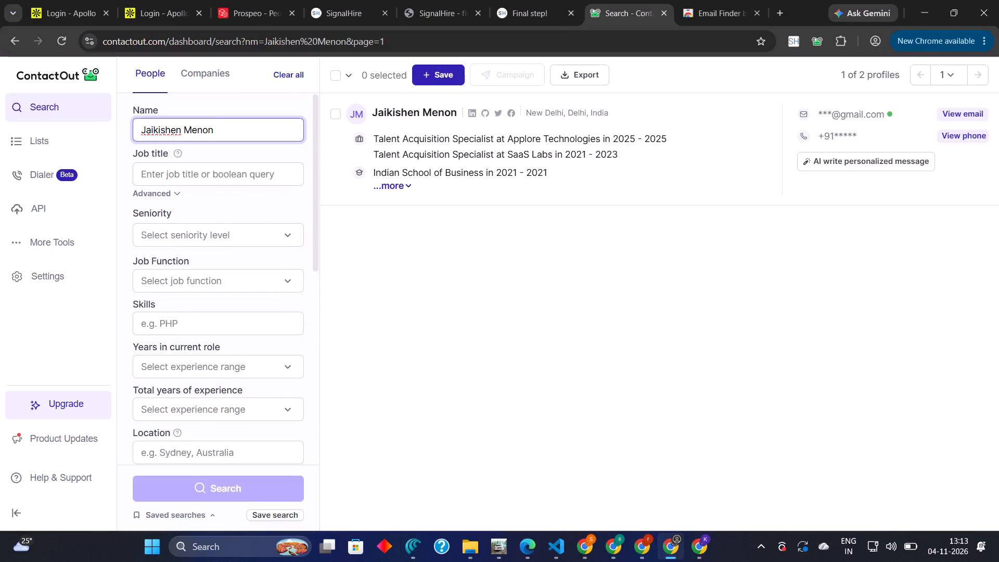
pyautogui.press('BackSpace')
pyautogui.press('BackSpace')
pyautogui.press('BackSpace')
pyautogui.press('BackSpace')
pyautogui.press('BackSpace')
pyautogui.press('BackSpace')
pyautogui.press('BackSpace')
pyautogui.press('BackSpace')
pyautogui.press('BackSpace')
pyautogui.press('BackSpace')
pyautogui.press('BackSpace')
pyautogui.press('BackSpace')
pyautogui.press('BackSpace')
pyautogui.press('BackSpace')
pyautogui.press('BackSpace')
pyautogui.press('BackSpace')
pyautogui.press('BackSpace')
pyautogui.press('BackSpace')
pyautogui.press('BackSpace')
pyautogui.press('BackSpace')
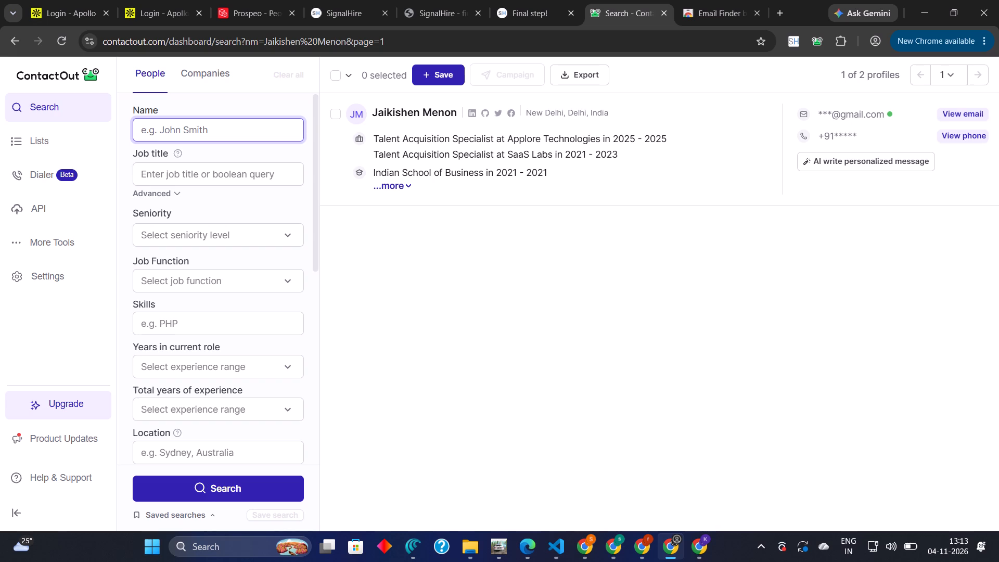
pyautogui.hotkey('ctrl', 'v')
pyautogui.press('Return')
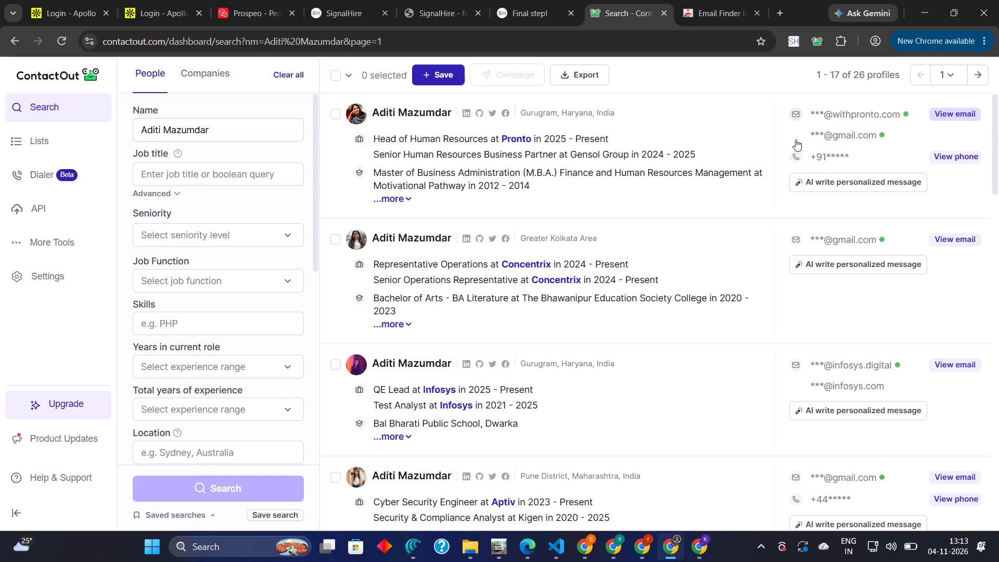
# Reveal and copy the phone number of the Pronto Head of Human Resources in ContactOut, and paste it into cell C1045 of internship data.
pyautogui.click(951, 155)
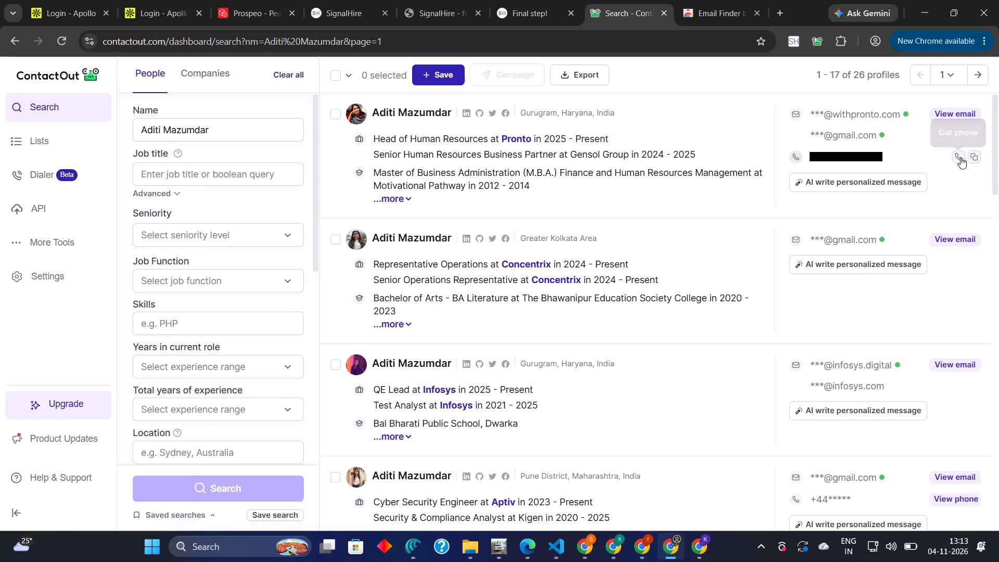
pyautogui.click(975, 157)
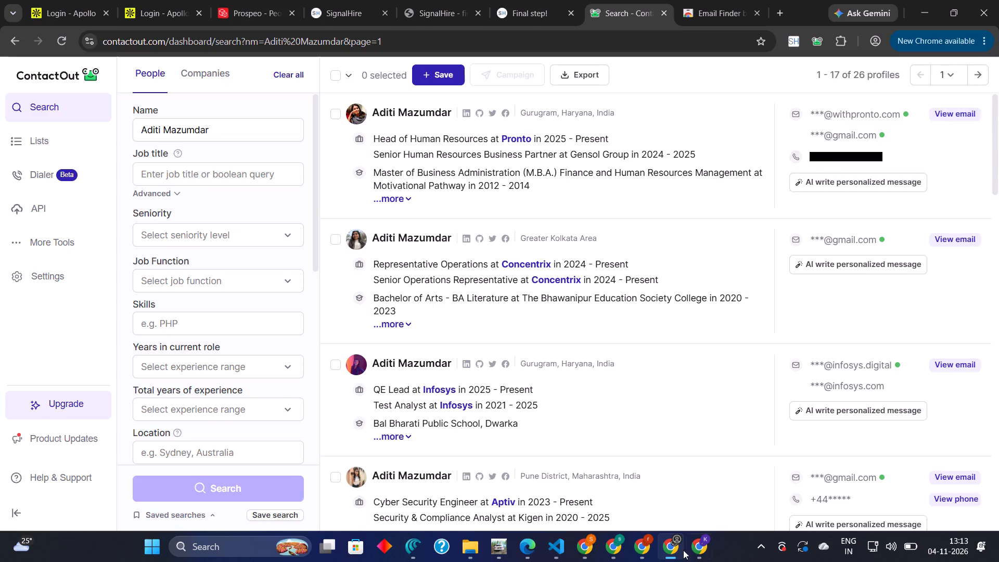
pyautogui.click(582, 546)
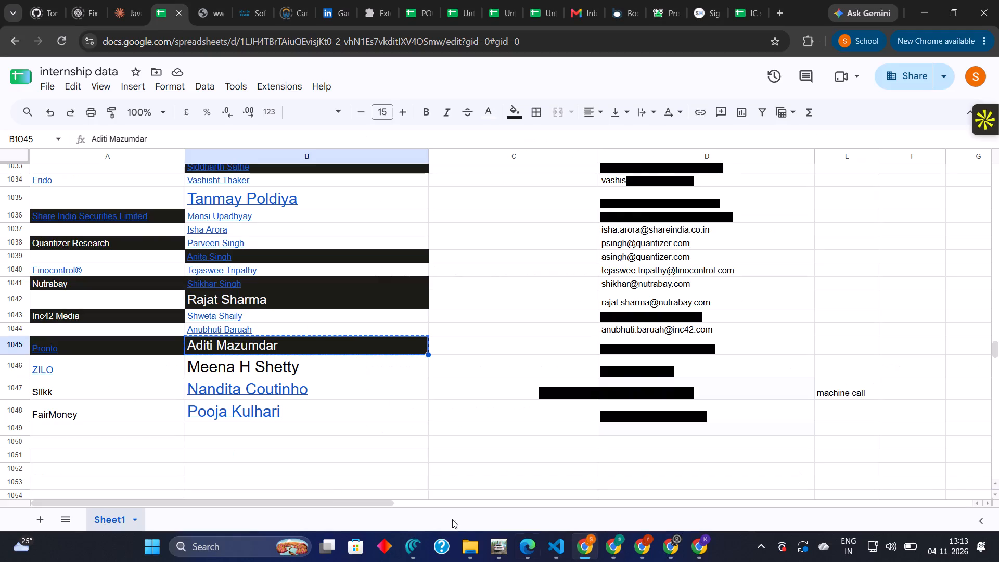
pyautogui.click(486, 349)
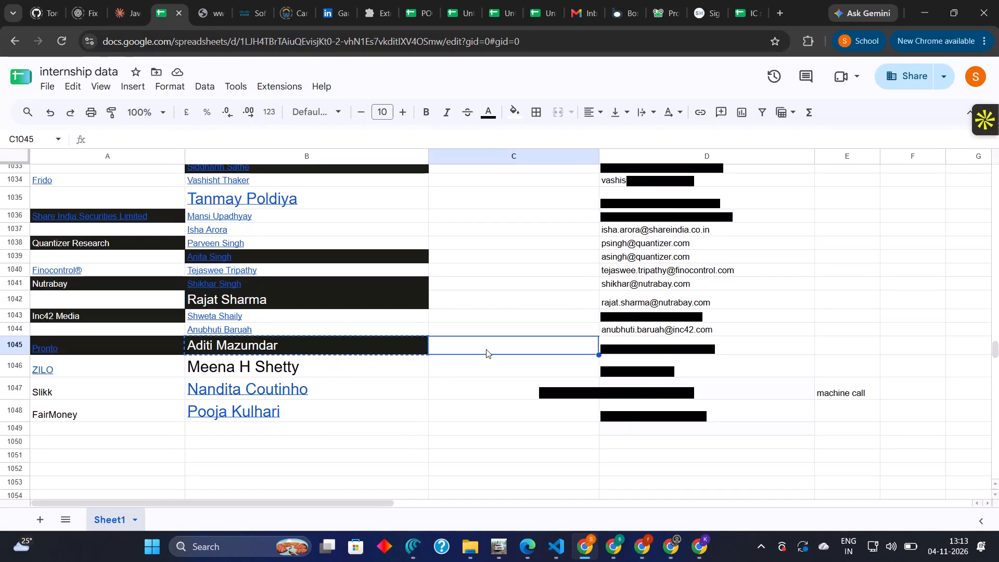
pyautogui.hotkey('ctrl', 'v')
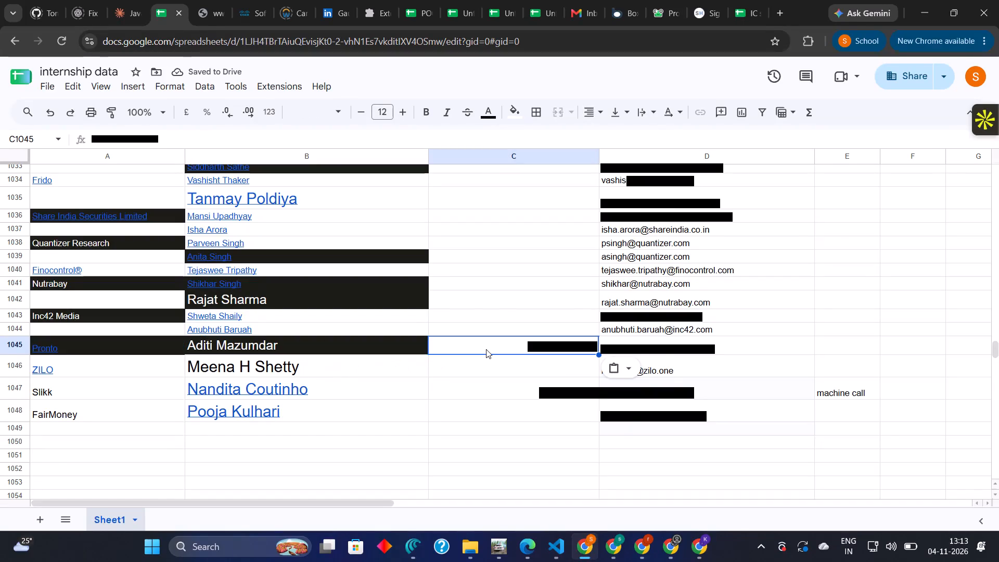
# Switch to POC_SHEET and search all sheets for "pronto", replacing the previous search term.
pyautogui.click(424, 0)
pyautogui.press('BackSpace')
pyautogui.press('BackSpace')
pyautogui.press('BackSpace')
pyautogui.press('BackSpace')
pyautogui.press('BackSpace')
pyautogui.press('BackSpace')
pyautogui.press('BackSpace')
pyautogui.press('BackSpace')
pyautogui.press('BackSpace')
pyautogui.press('BackSpace')
pyautogui.press('BackSpace')
pyautogui.press('BackSpace')
pyautogui.press('BackSpace')
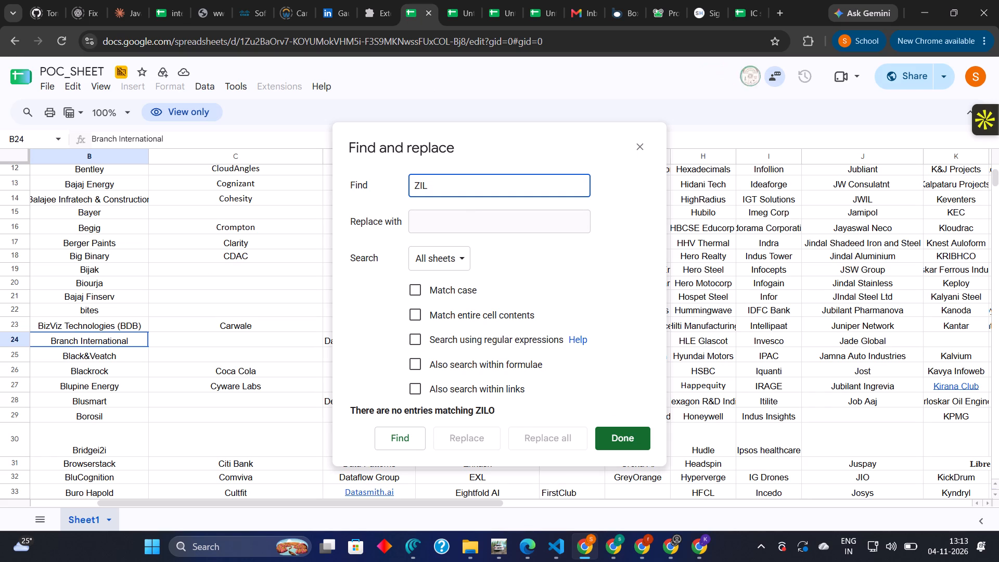
pyautogui.write('pronto')
pyautogui.press('Return')
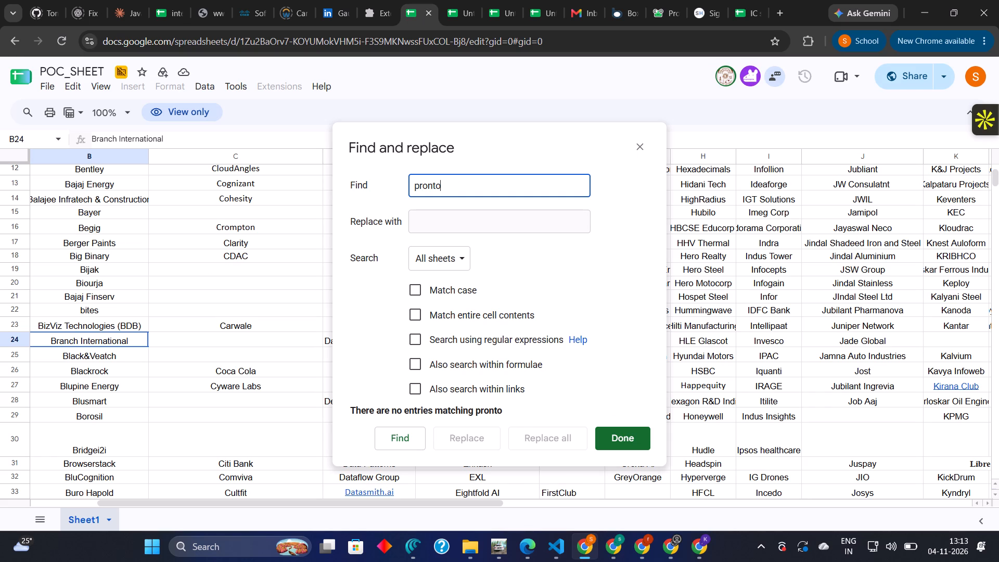
# View the Pronto contact's LinkedIn profile in the other browser profile, and return to the internship data spreadsheet.
pyautogui.click(610, 544)
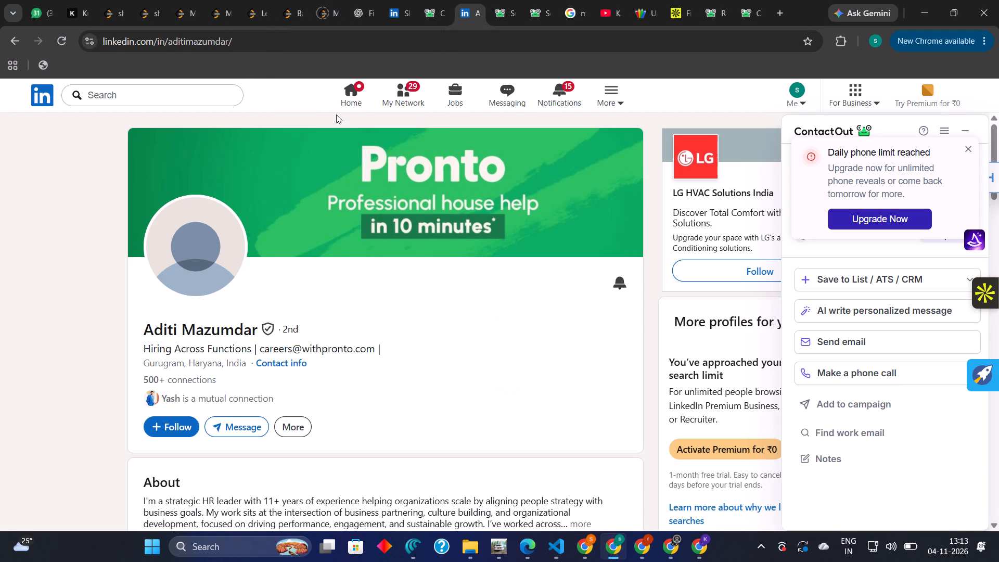
pyautogui.click(580, 547)
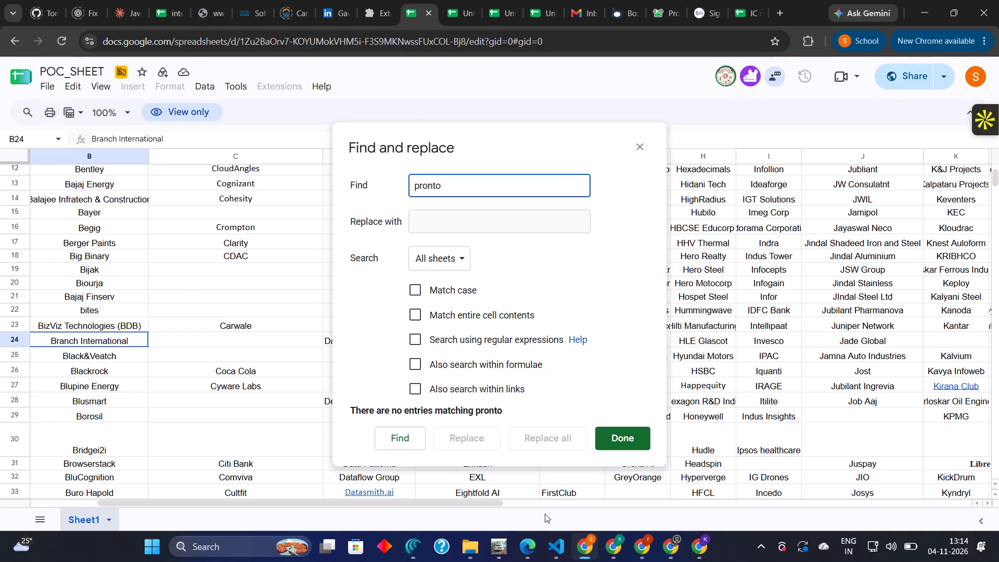
pyautogui.click(166, 4)
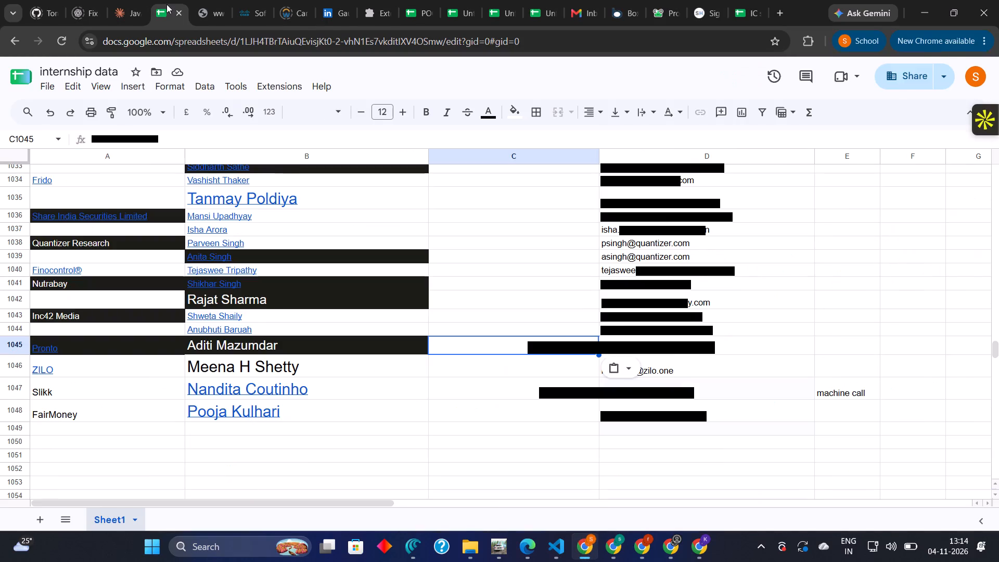
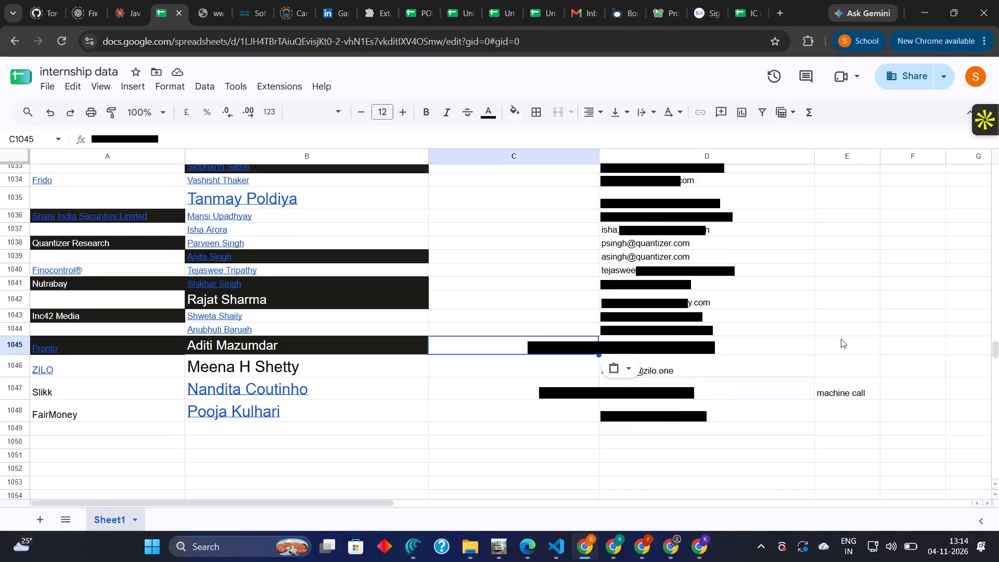
# Enter the status "busy" in cell E1045 of the Pronto contact's row.
pyautogui.click(840, 338)
pyautogui.write('busy')
pyautogui.click(749, 329)
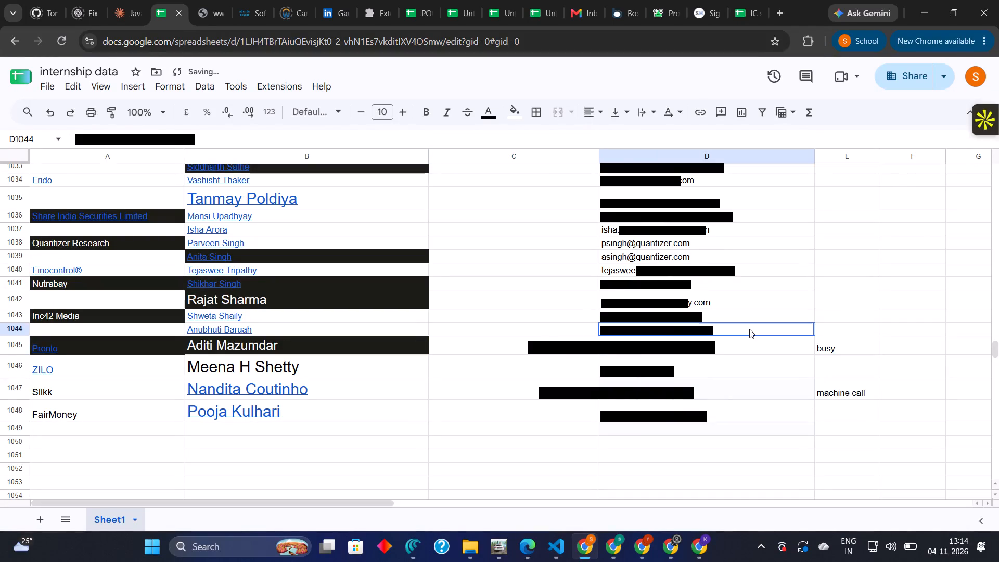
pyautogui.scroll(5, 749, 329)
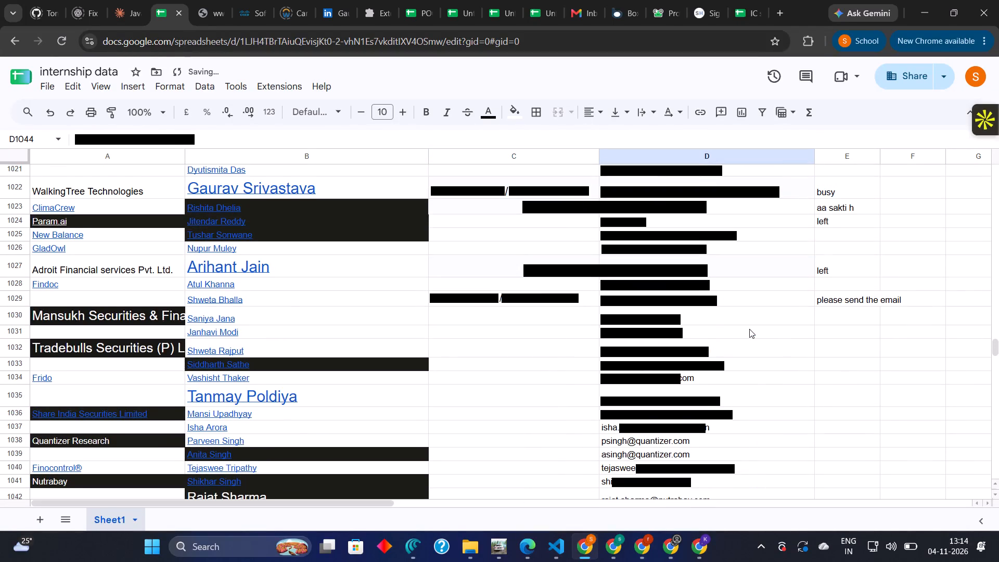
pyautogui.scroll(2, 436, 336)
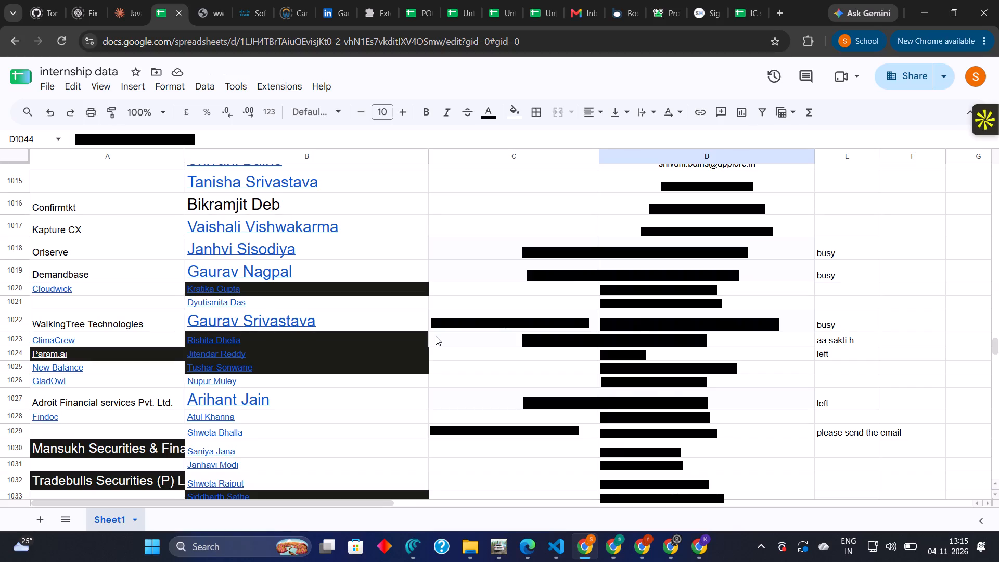
# Minimise all open windows to reach the desktop and put the computer to sleep.
pyautogui.click(926, 3)
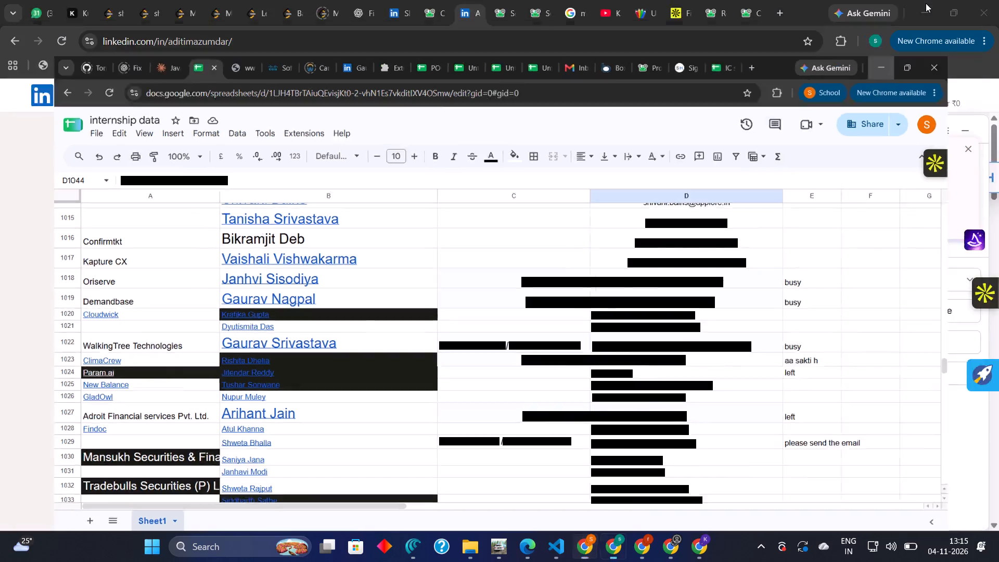
pyautogui.click(926, 3)
pyautogui.click(926, 3)
pyautogui.click(926, 3)
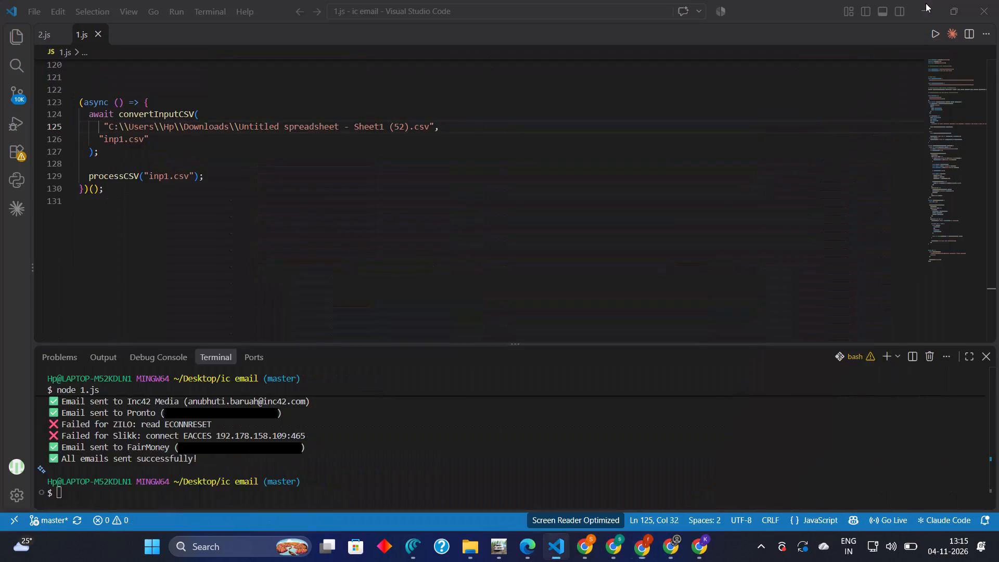
pyautogui.click(926, 3)
pyautogui.click(926, 3)
pyautogui.click(926, 3)
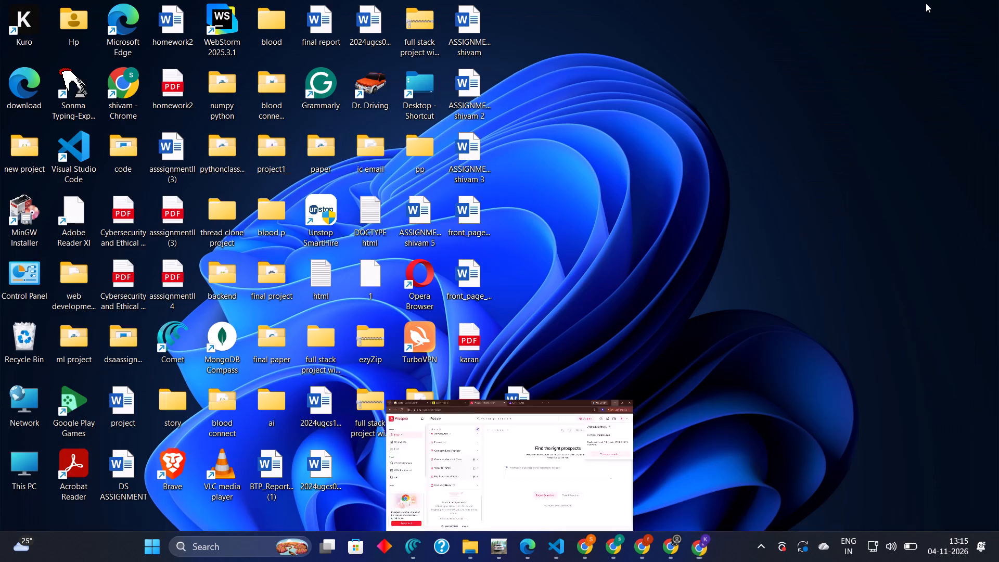
pyautogui.click(156, 547)
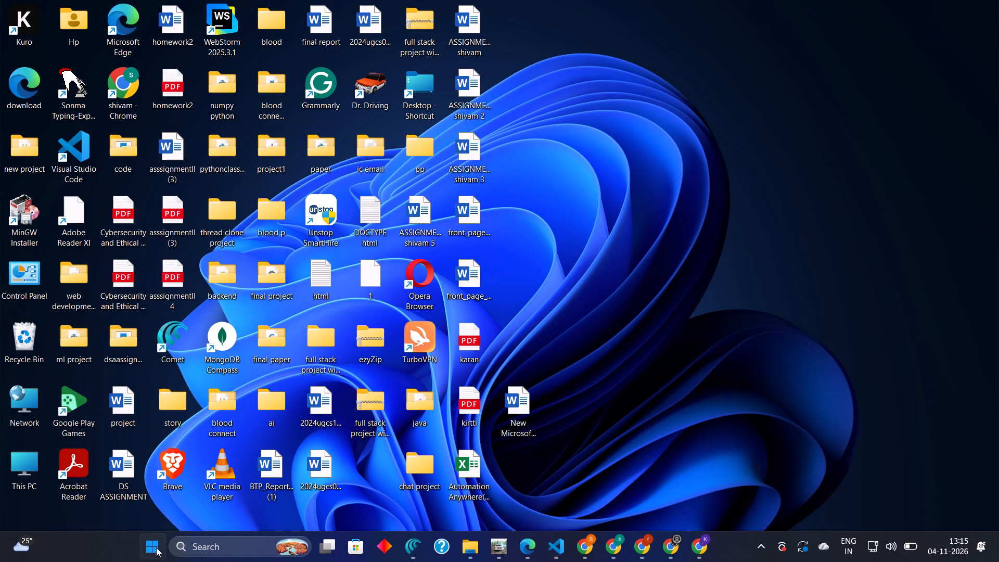
pyautogui.click(587, 500)
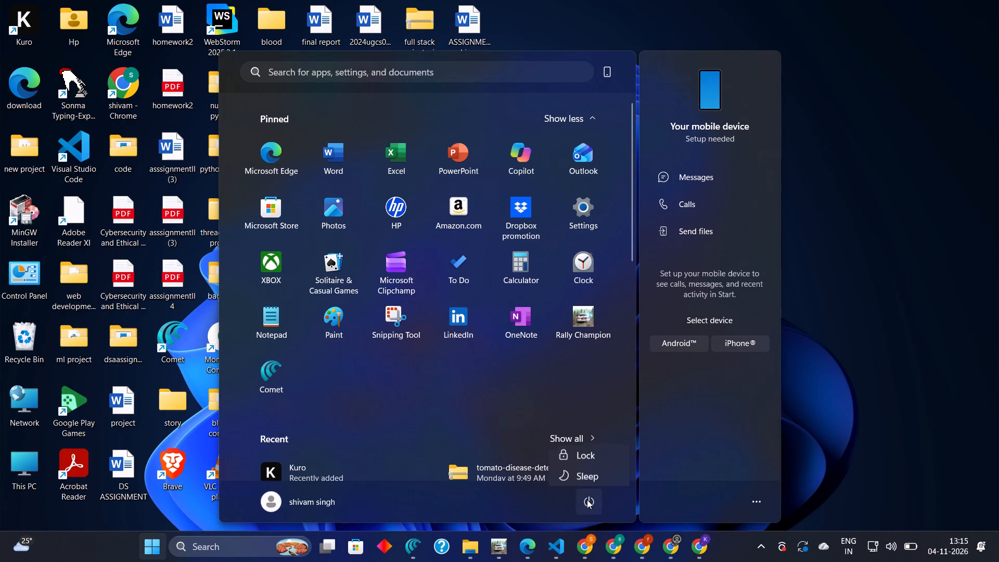
pyautogui.click(575, 438)
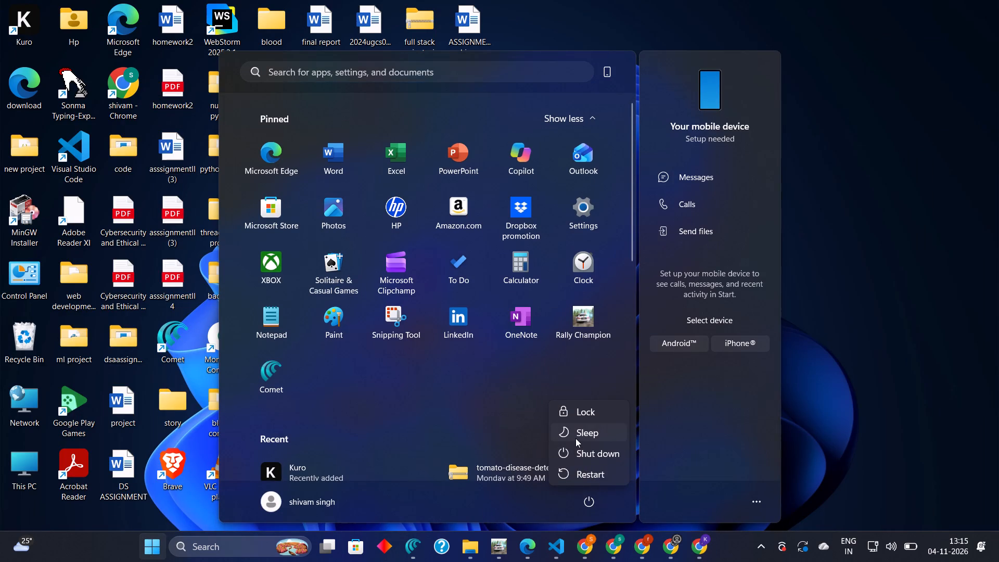